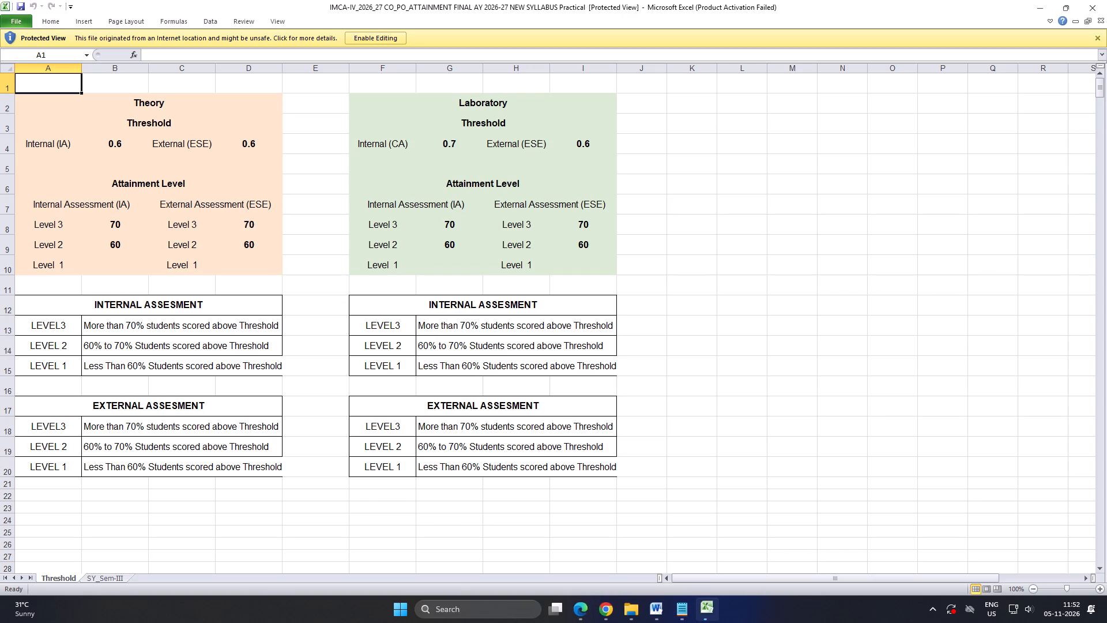
Open the SY_Sem-III sheet of the attainment workbook.
left_click(678, 418)
scroll(221, 467, "up", 4)
left_click(112, 579)
scroll(223, 400, "up", 3)
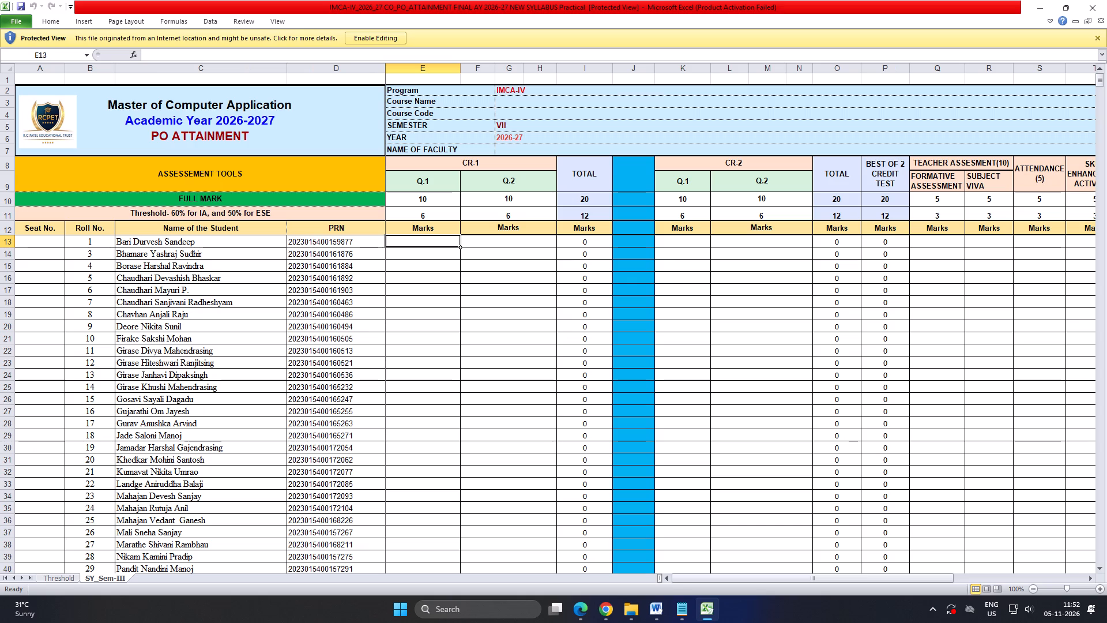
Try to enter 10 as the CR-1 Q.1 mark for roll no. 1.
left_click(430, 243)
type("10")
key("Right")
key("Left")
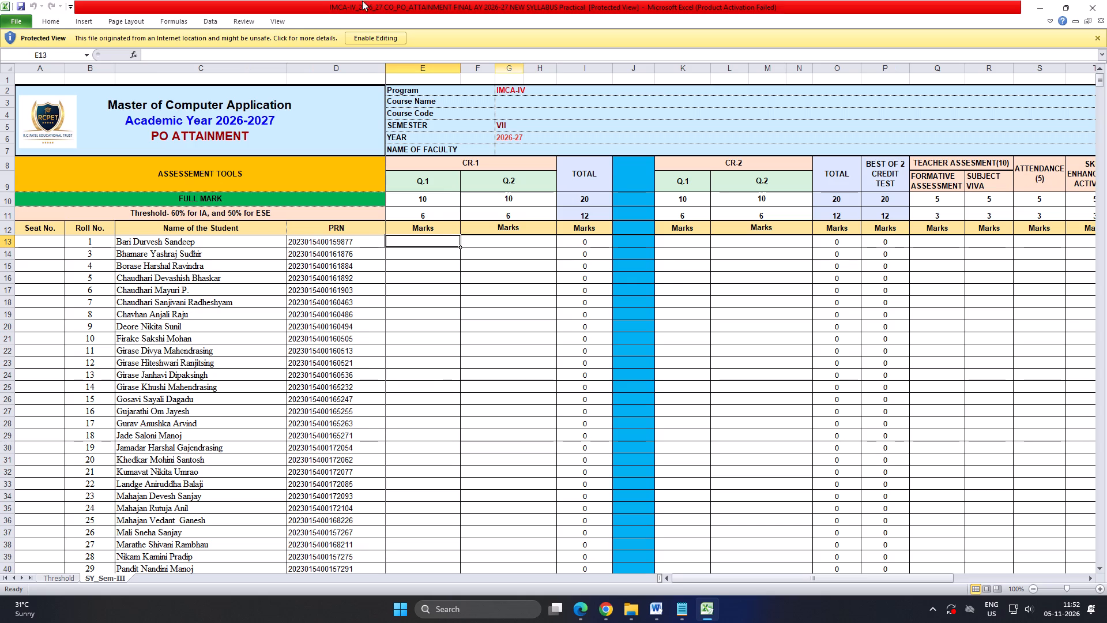
Enable editing of the protected workbook.
left_click(356, 34)
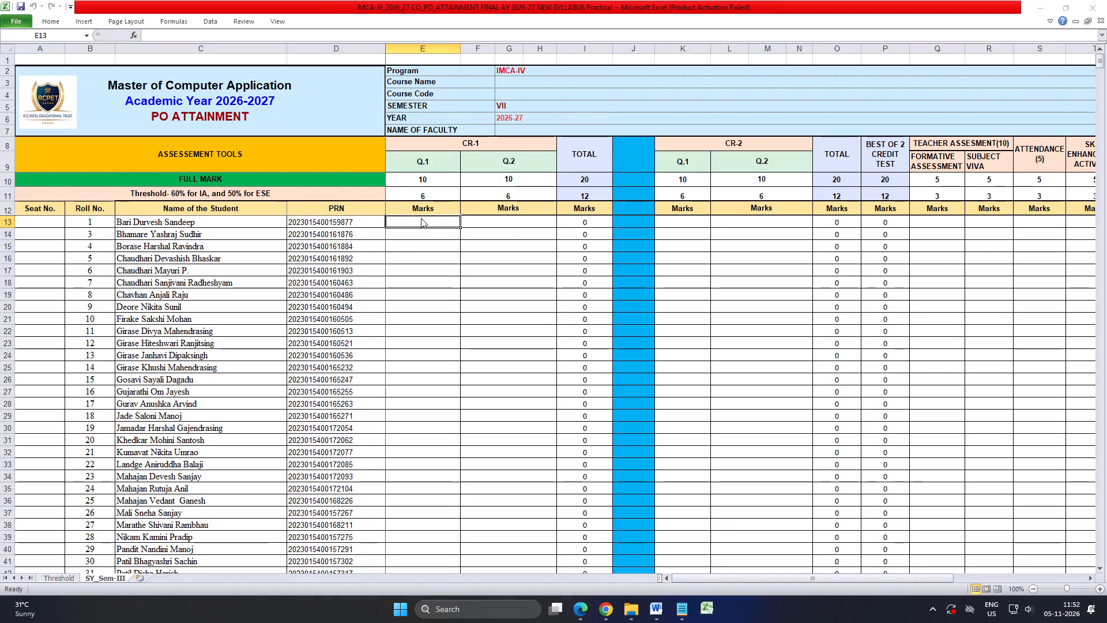
Enter the CR-1 marks for roll no. 1: 10 for Q.1 and 10 for Q.2.
type("10")
key("Right")
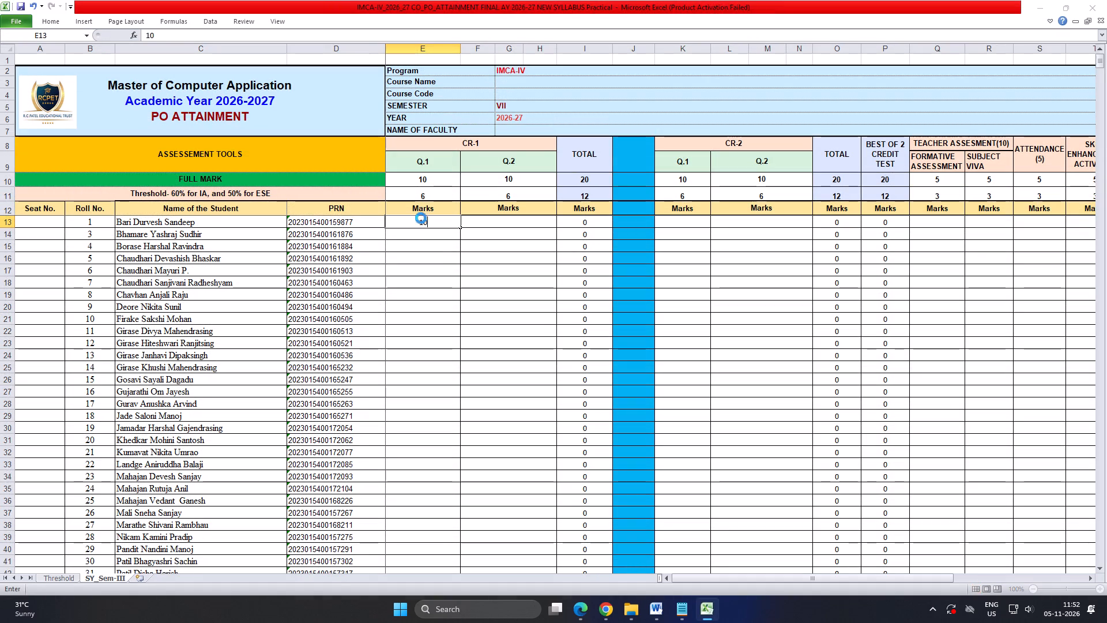
type("10")
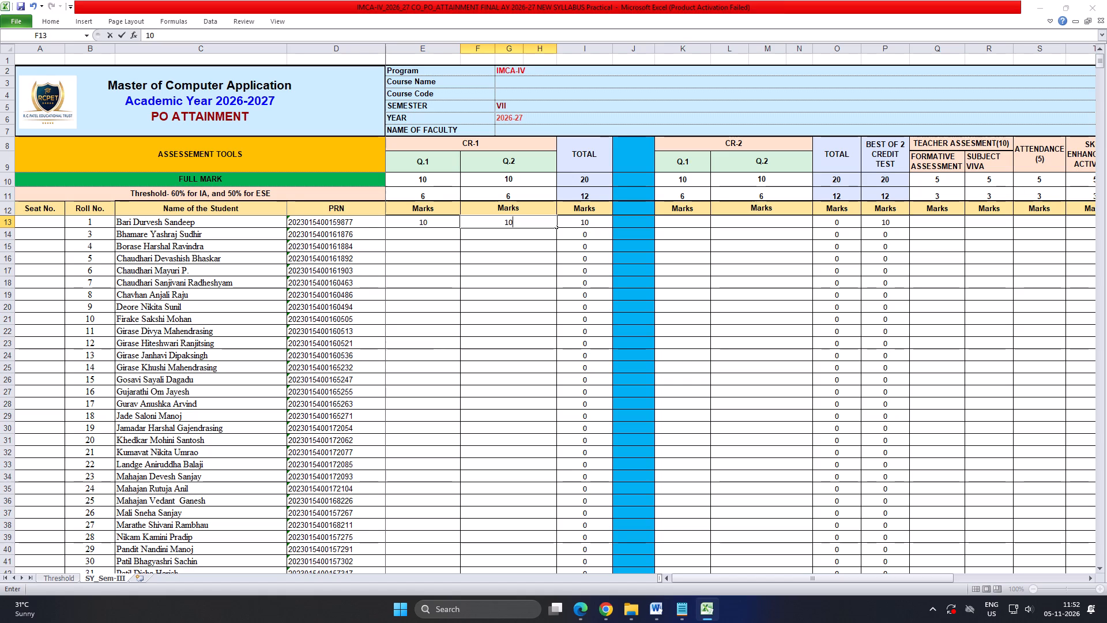
type("10")
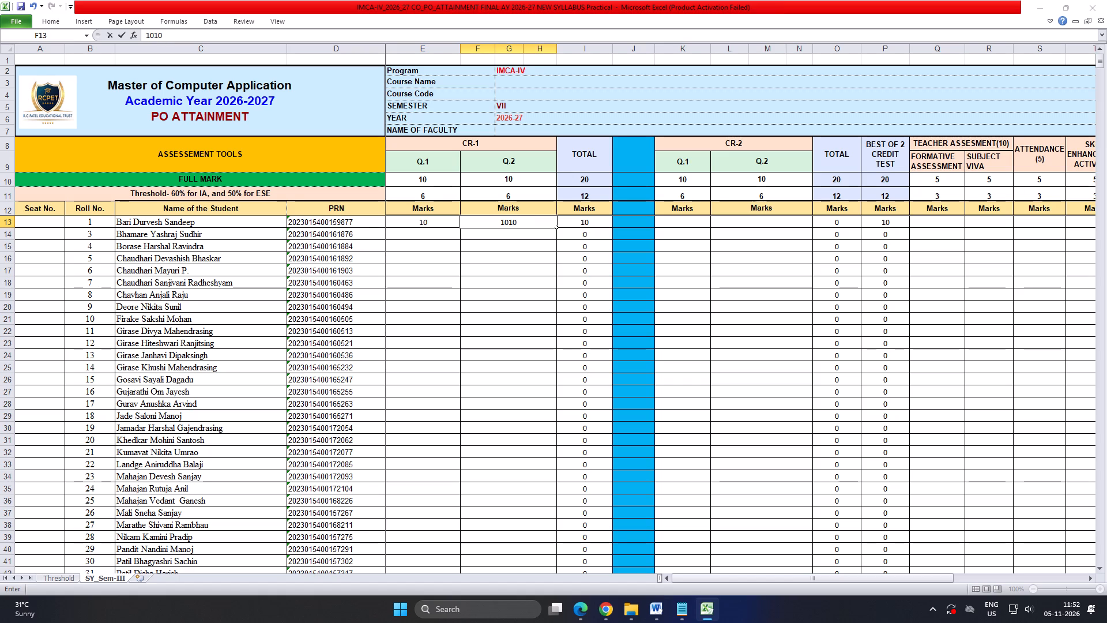
key("BackSpace")
key("BackSpace")
key("Down")
key("Left")
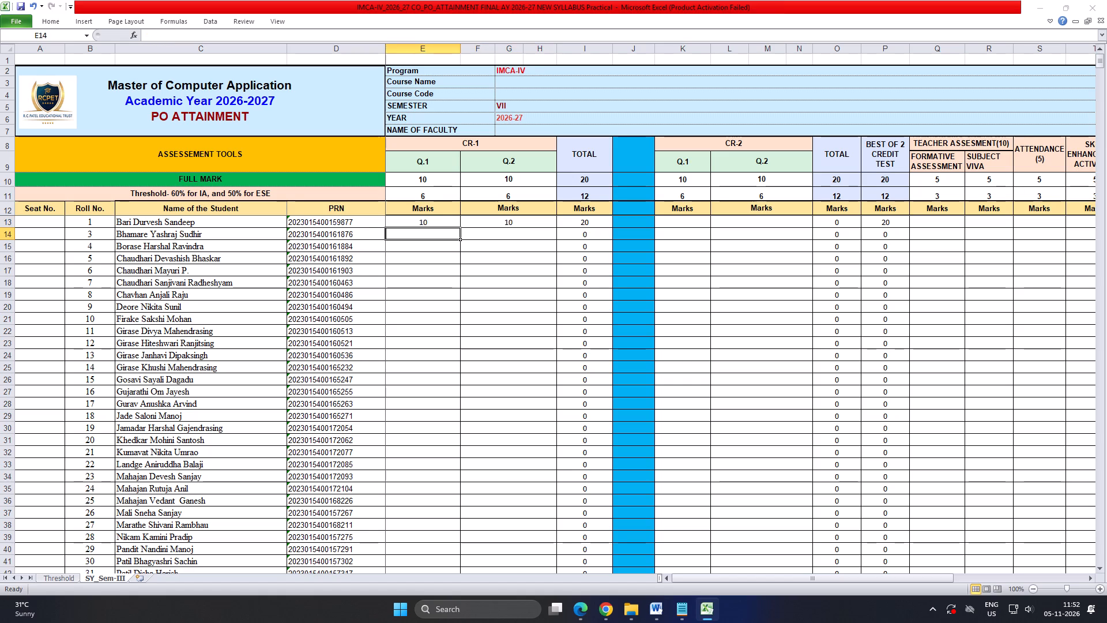
Enter the CR-1 Q.1 and Q.2 marks: 10 and 9 for roll no. 3, 10 and 8 for roll no. 4.
type("10")
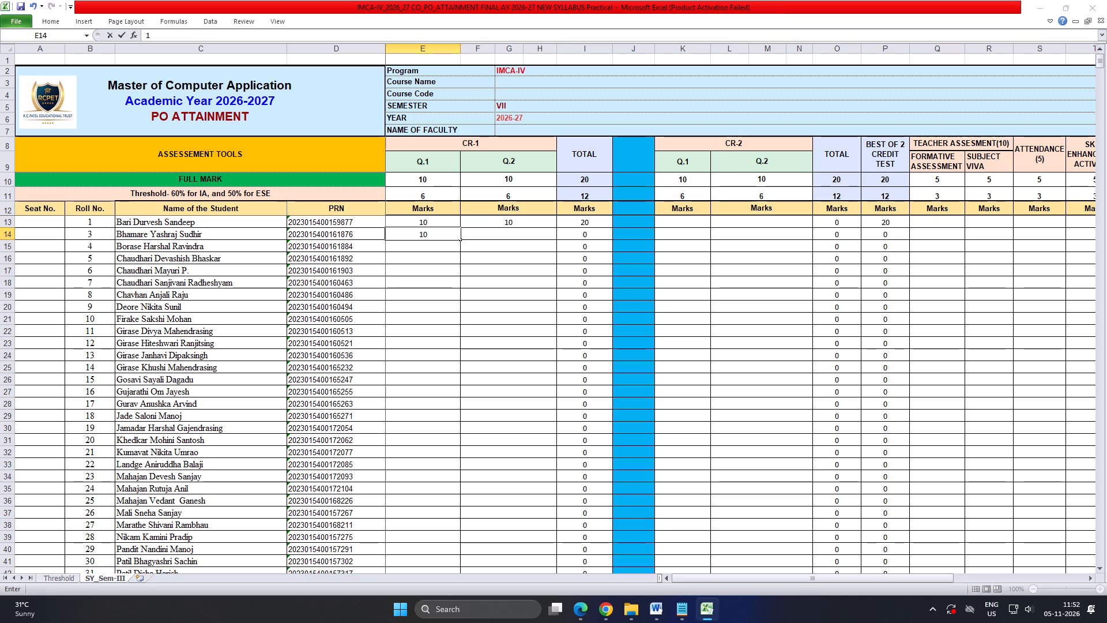
key("Right")
key("9")
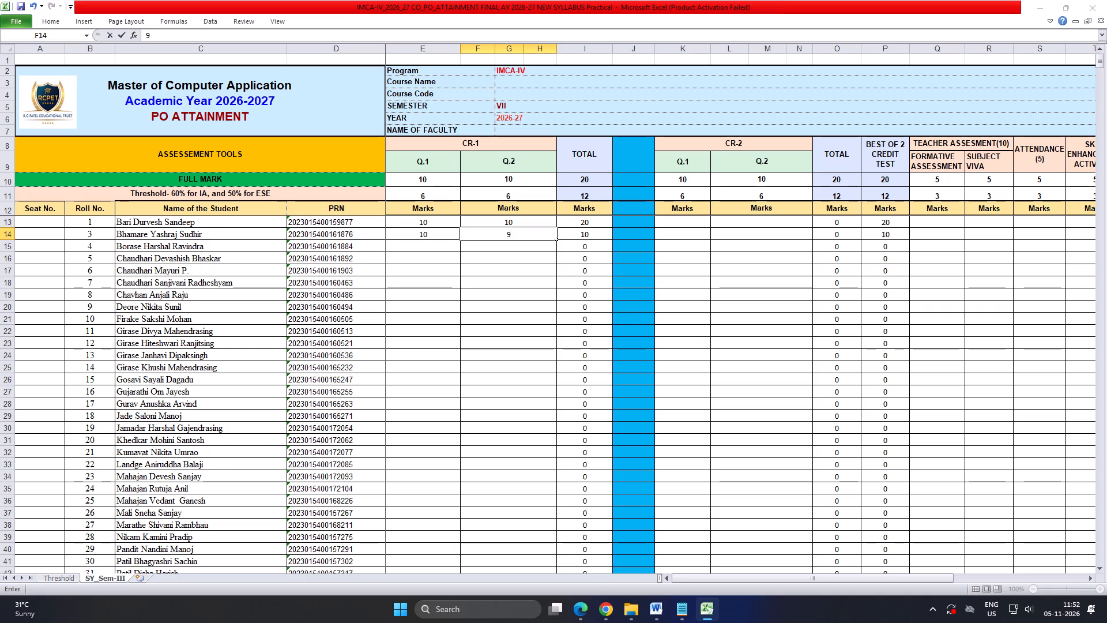
key("Down")
key("Left")
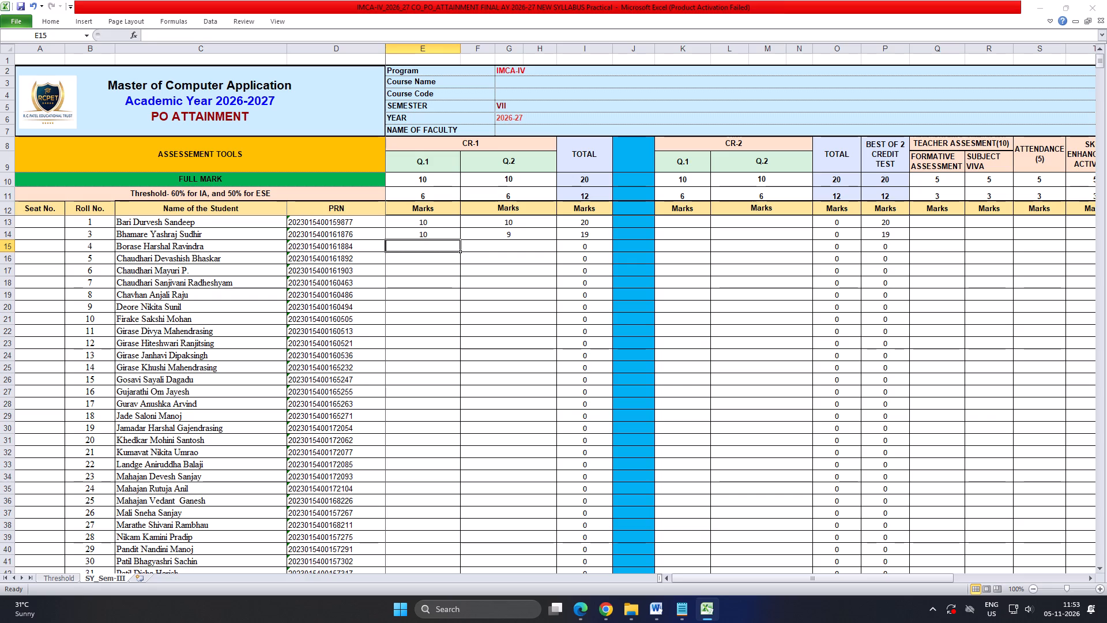
type("10")
key("Right")
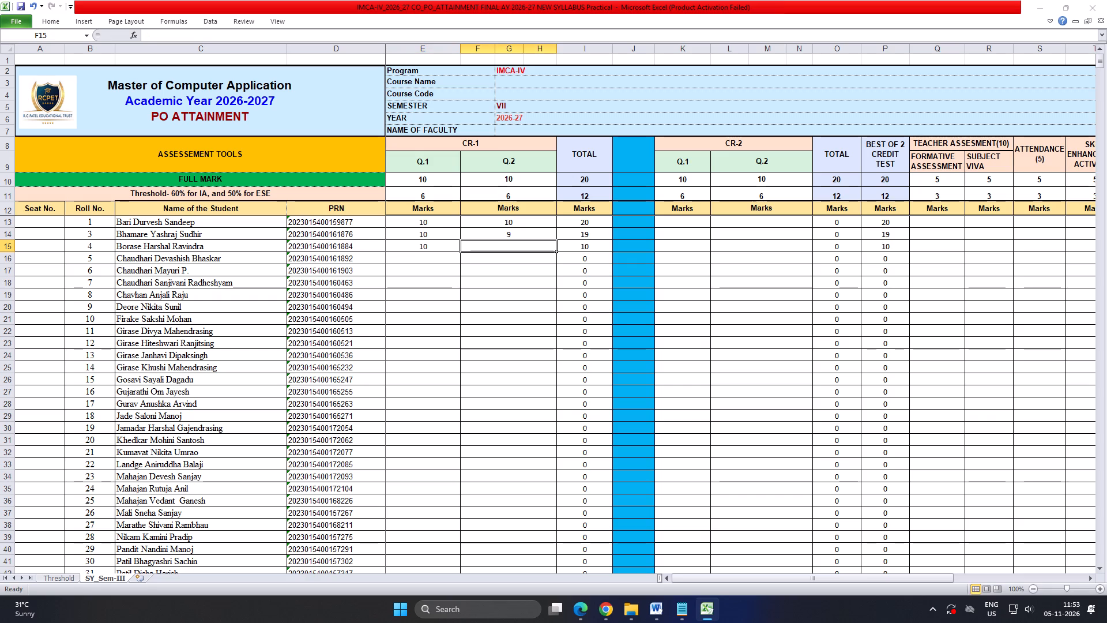
key("8")
key("Down")
key("Left")
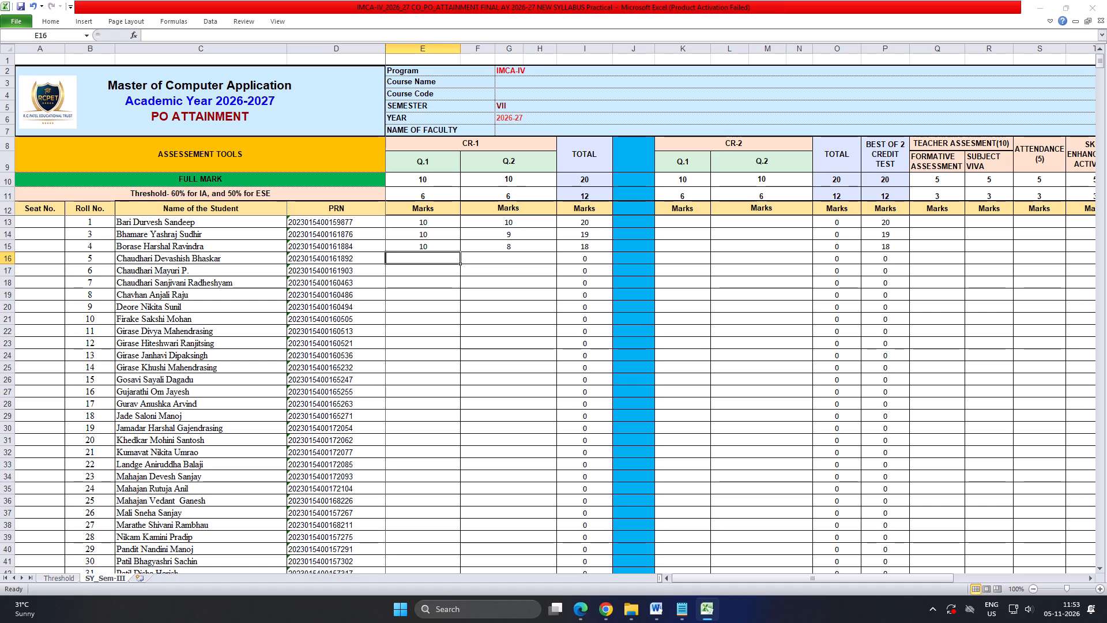
Enter the CR-1 Q.1 and Q.2 marks: 9 and 9 for roll no. 5, 10 and 9 for roll no. 6.
key("9")
key("Right")
key("9")
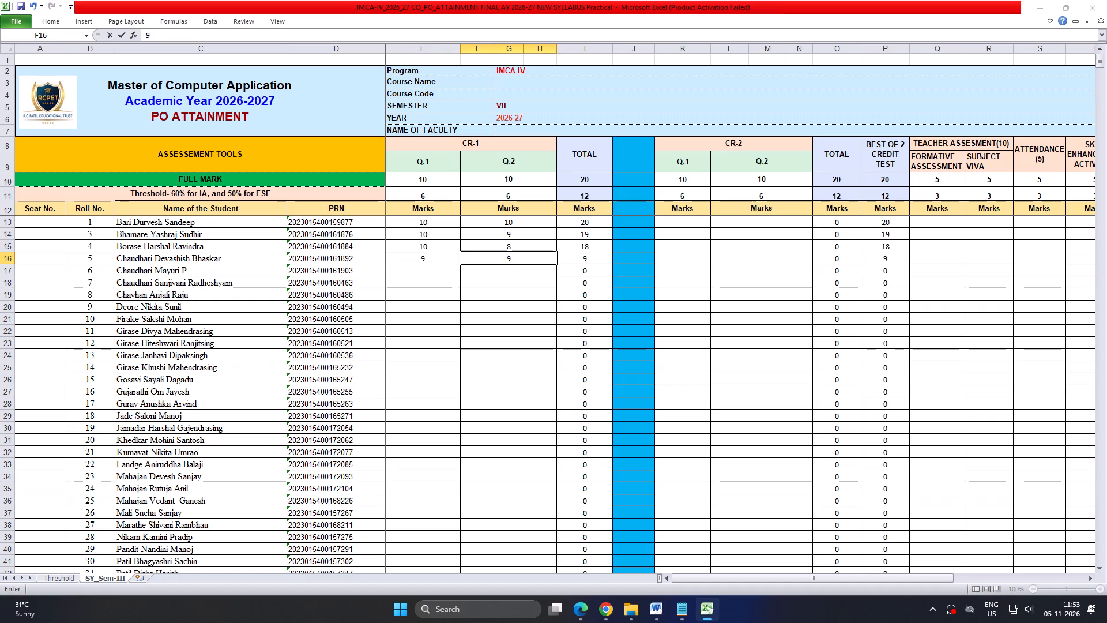
key("Down")
key("Left")
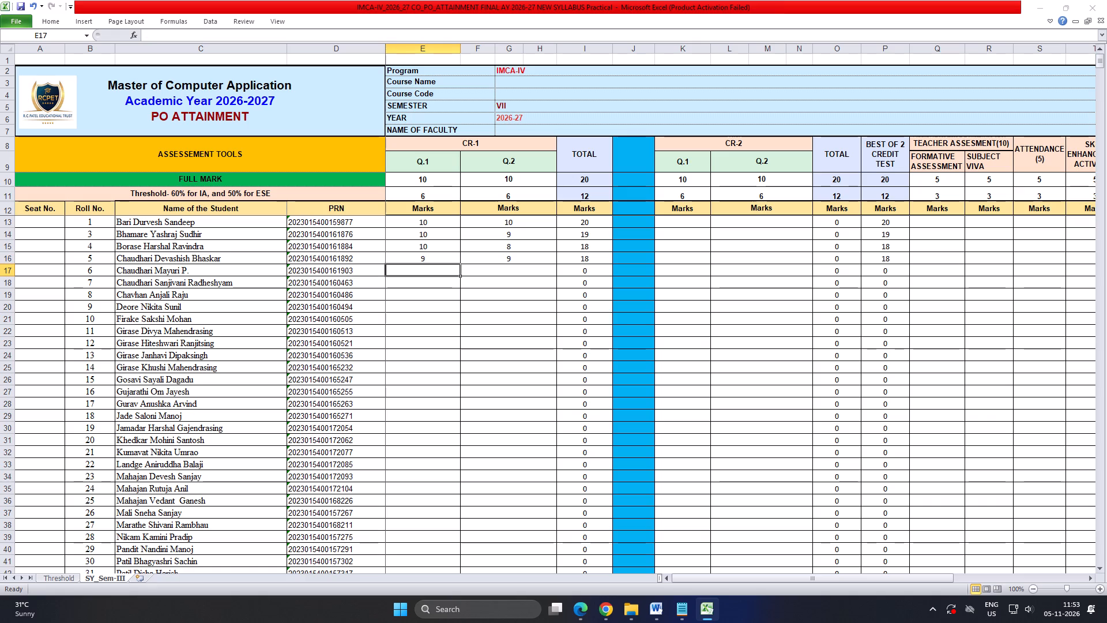
type("10")
key("Right")
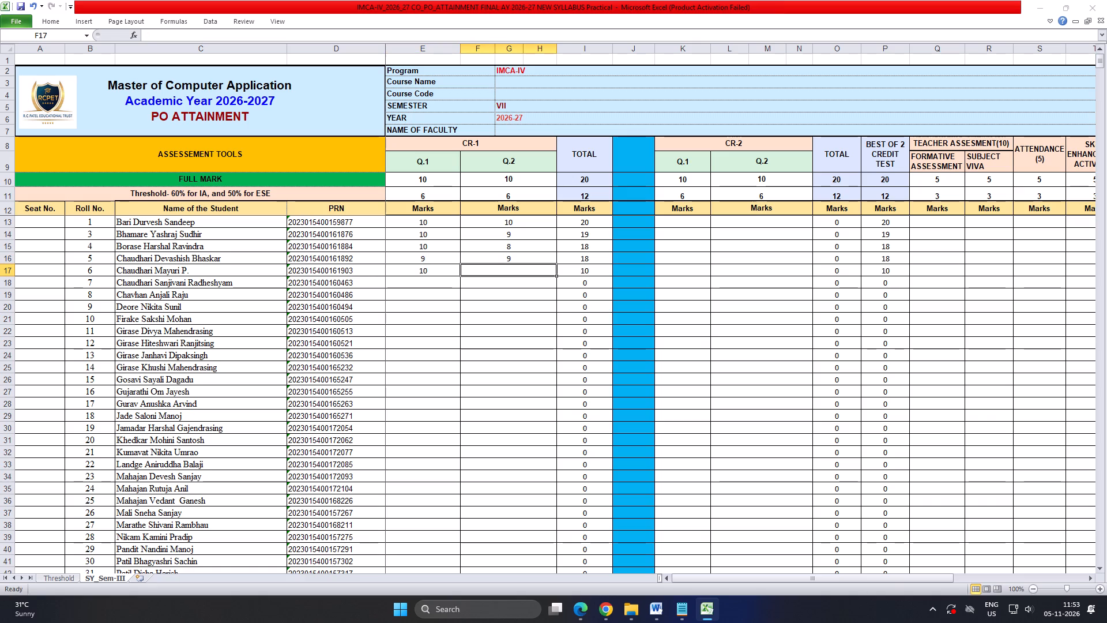
key("9")
key("Down")
key("Left")
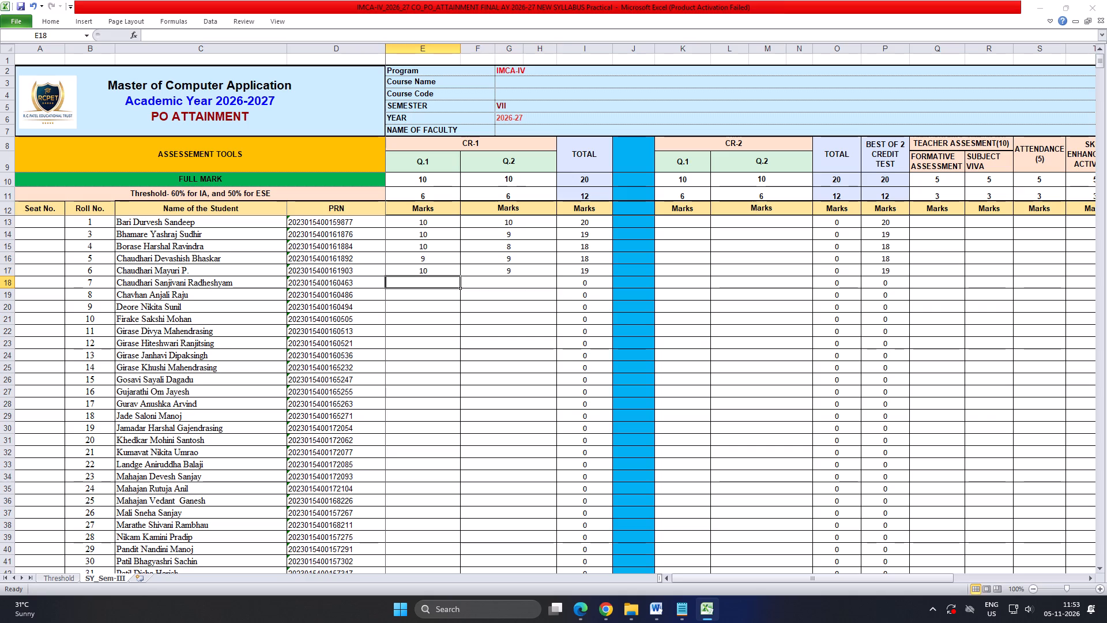
Enter the CR-1 Q.1 and Q.2 marks: 10 and 8 for roll no. 7, 9 and 10 for roll no. 8.
type("10")
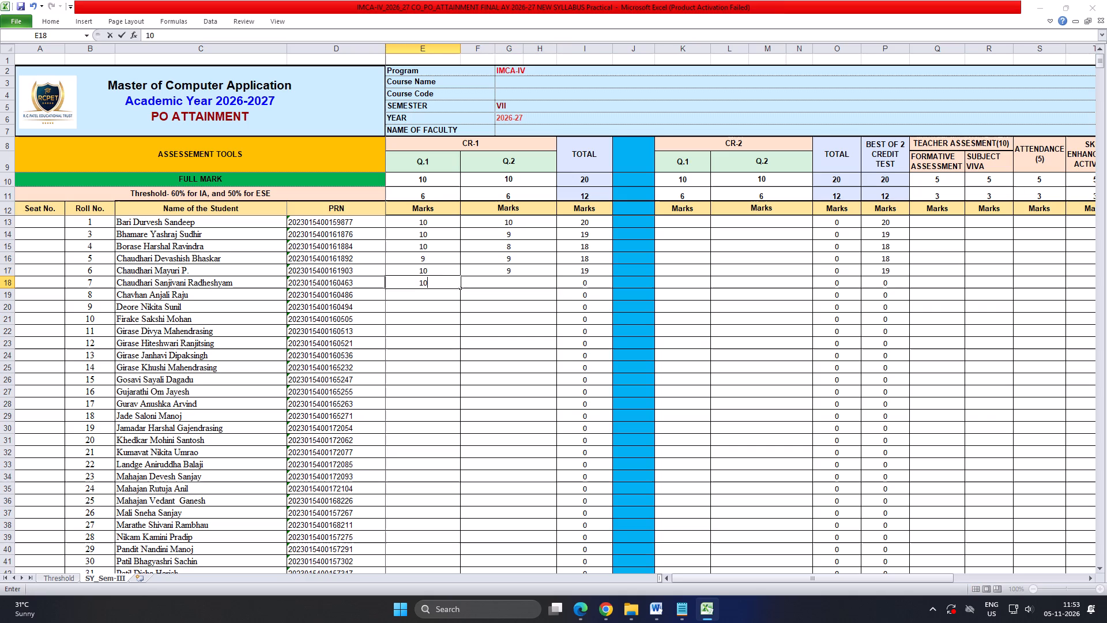
key("Right")
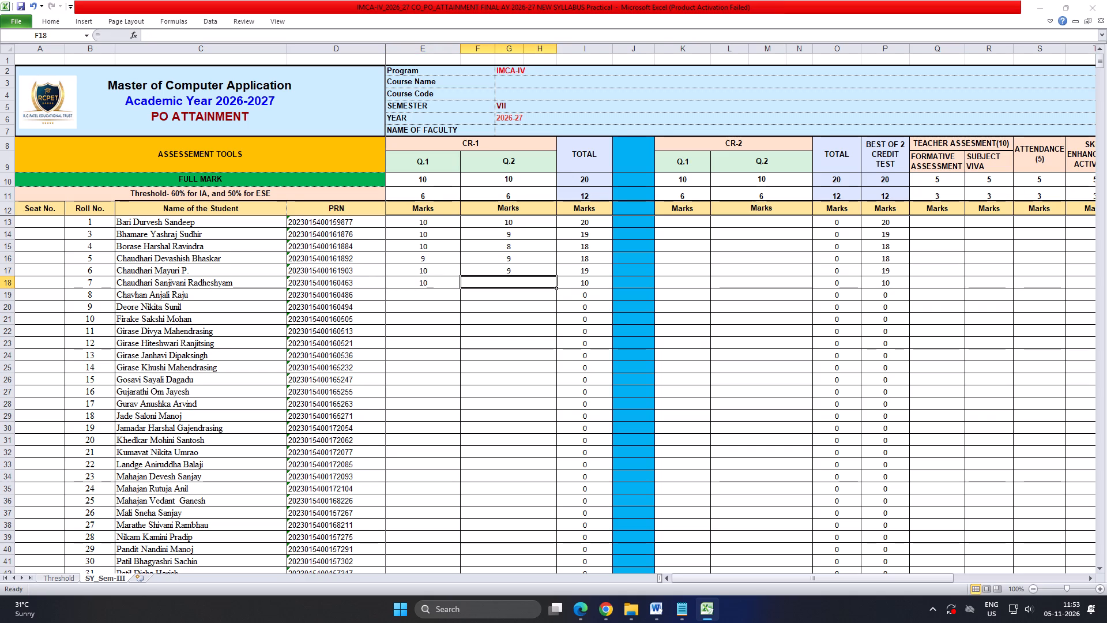
key("8")
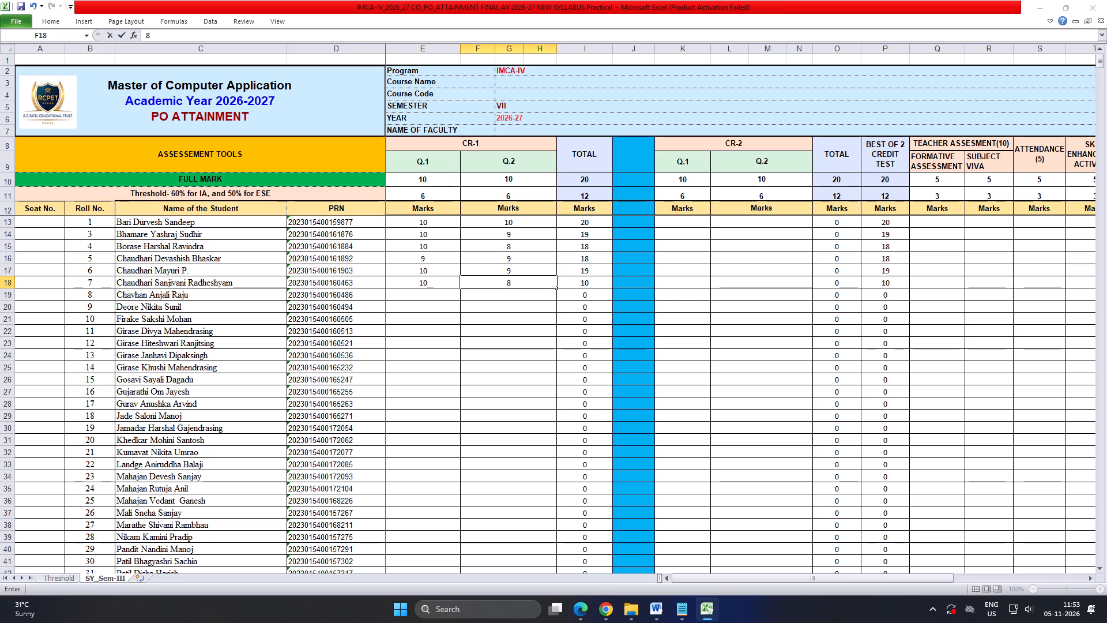
key("Down")
key("Left")
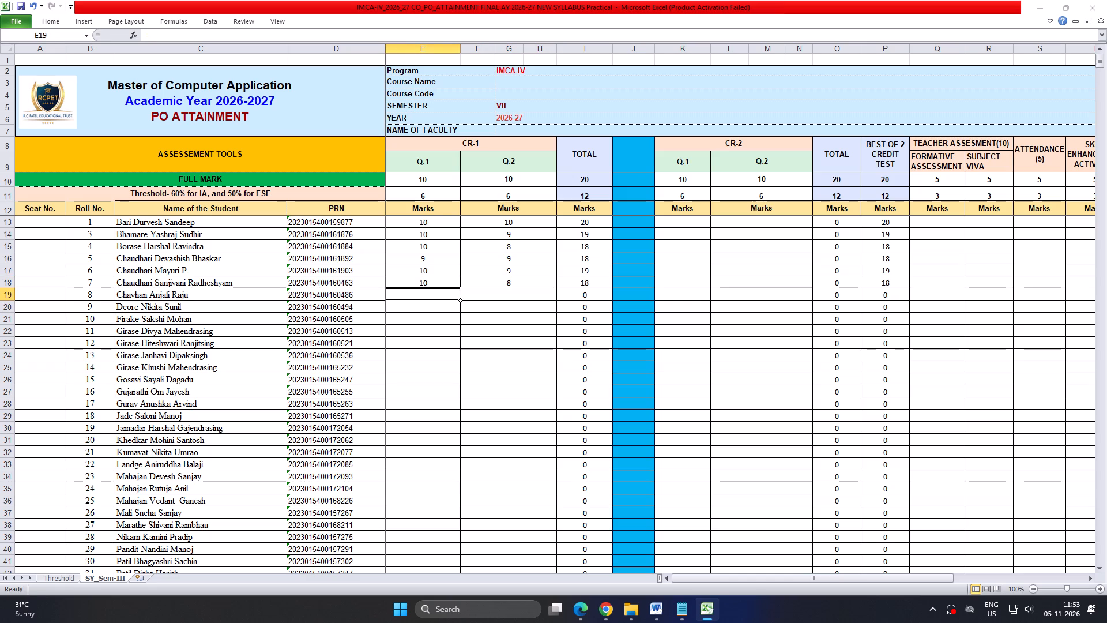
key("9")
key("Right")
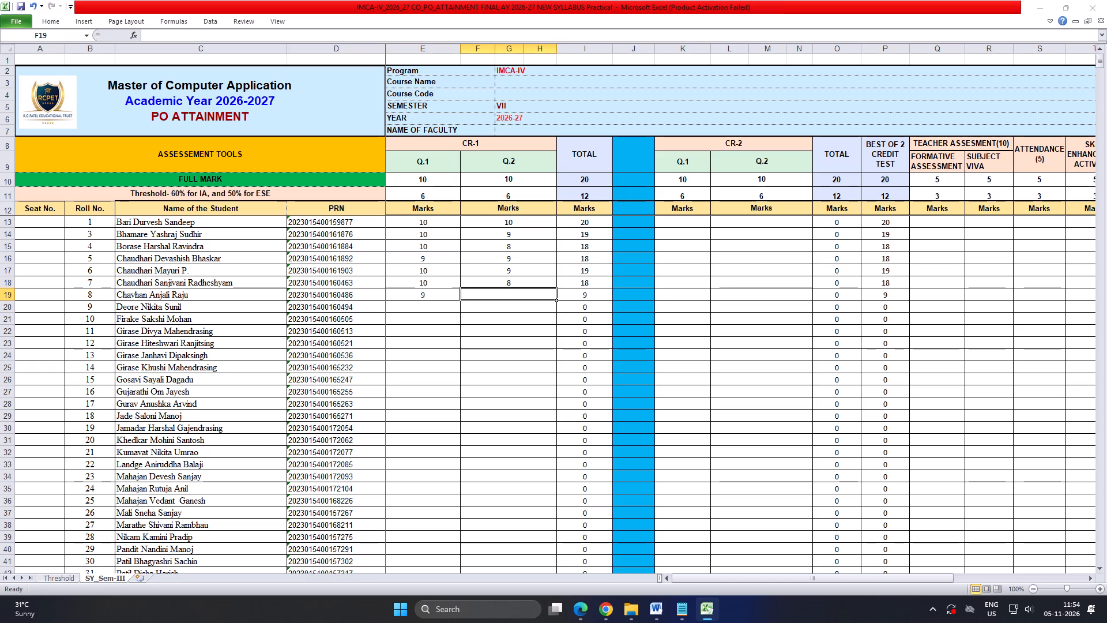
type("10")
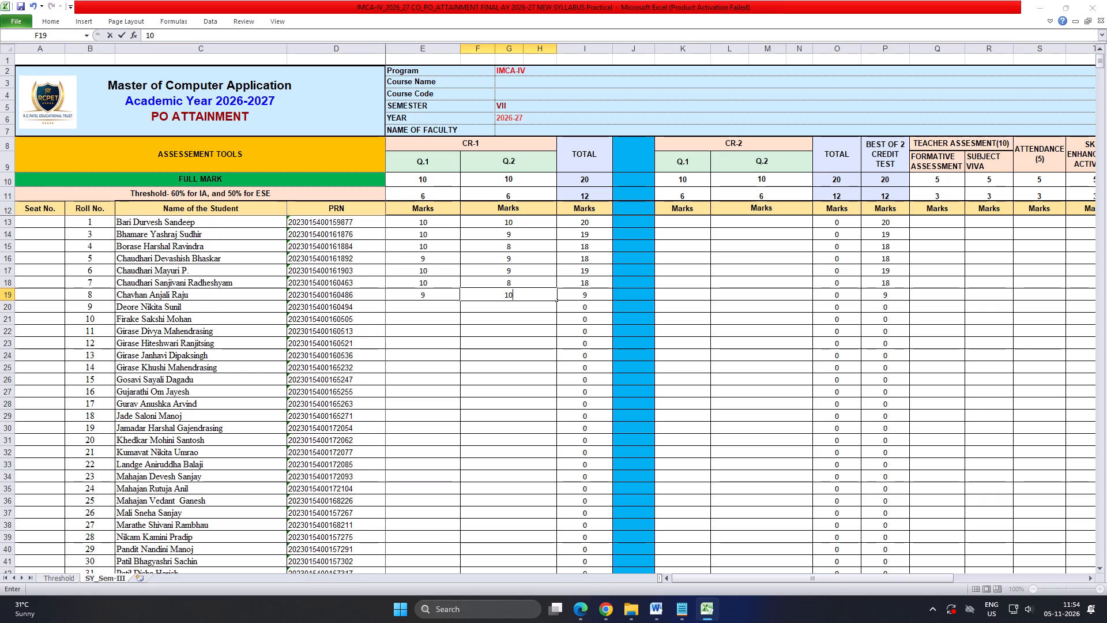
key("Down")
key("Left")
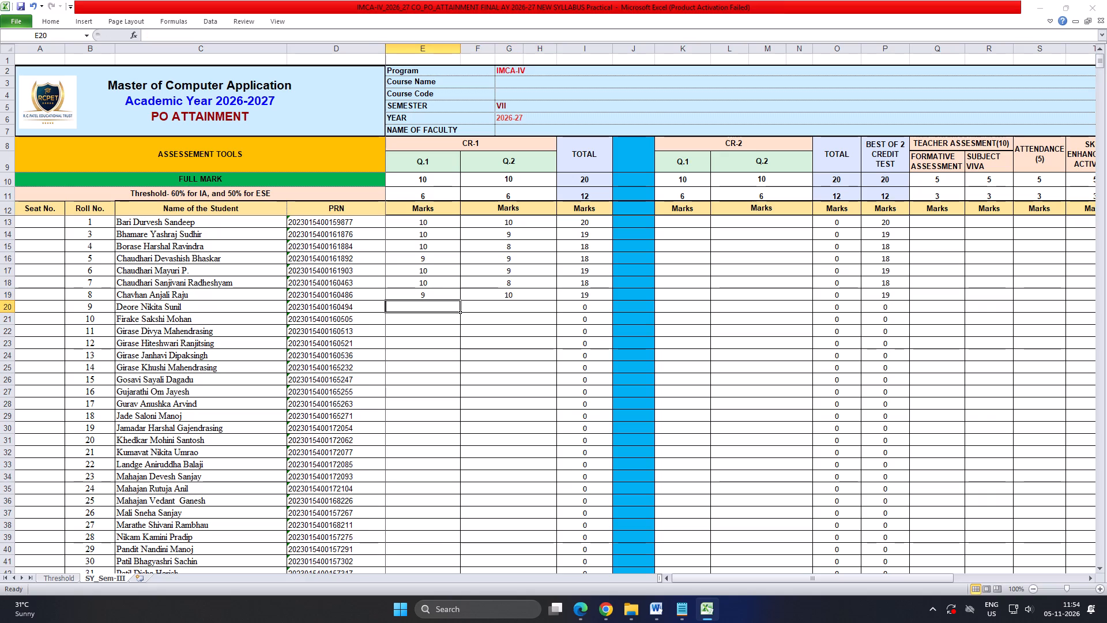
Enter the CR-1 Q.1 and Q.2 marks: 10 and 10 for roll no. 9, 9 and 10 for roll no. 10.
type("10")
key("Right")
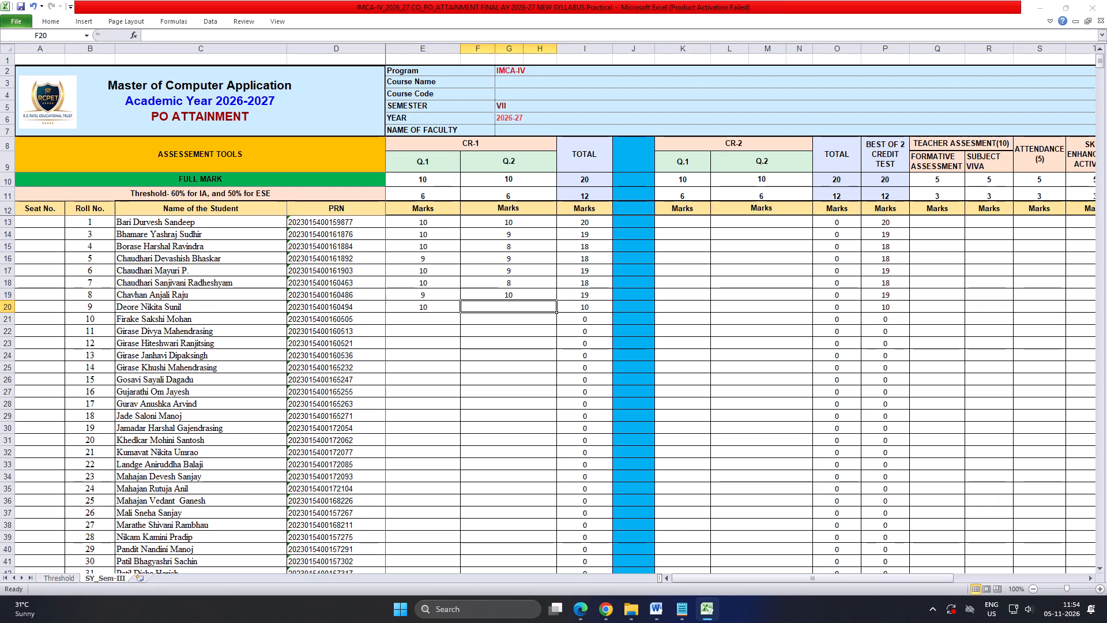
type("10")
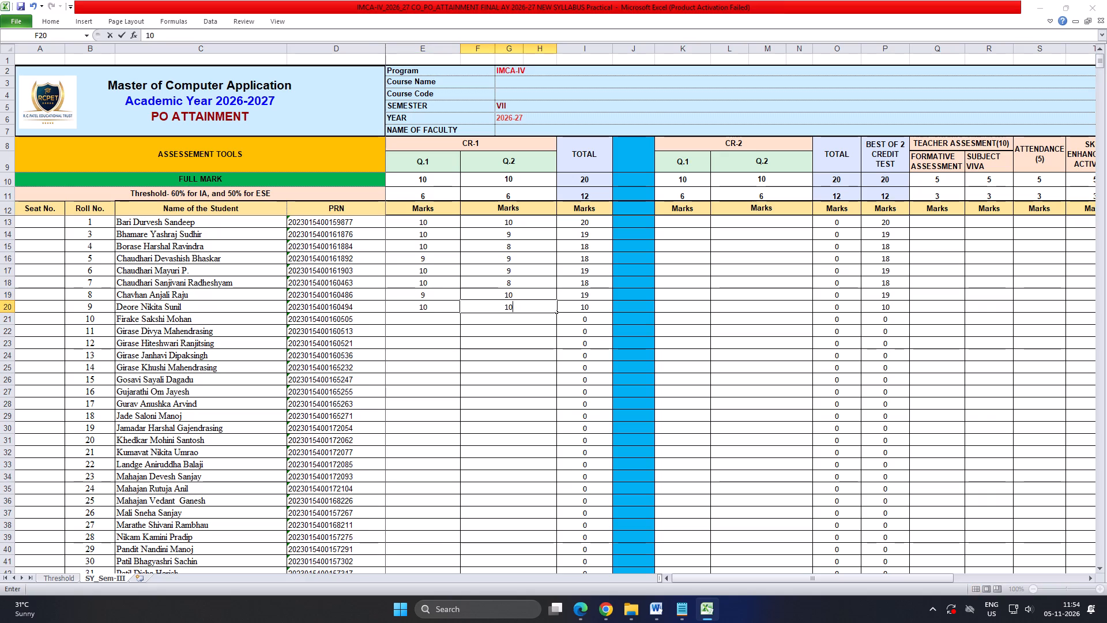
key("Left")
key("Down")
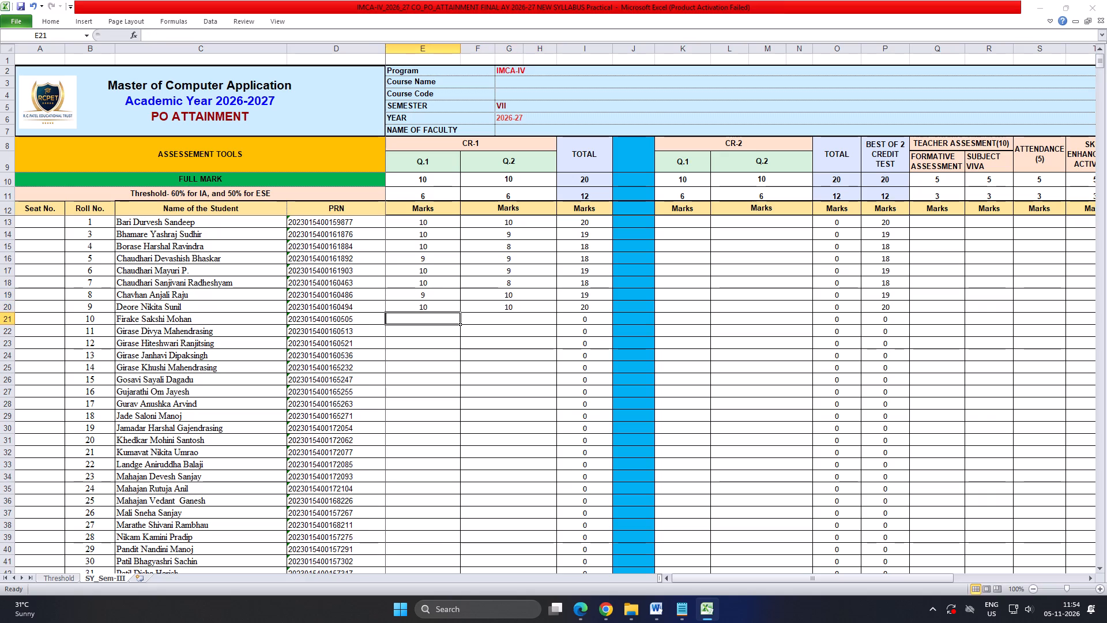
key("9")
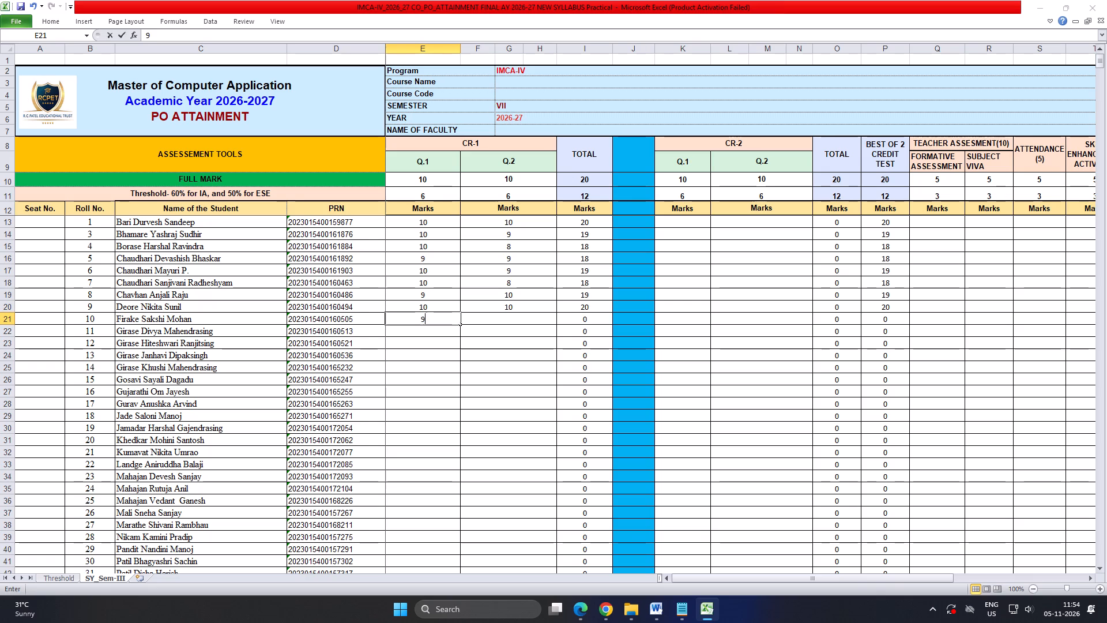
key("Right")
type("10")
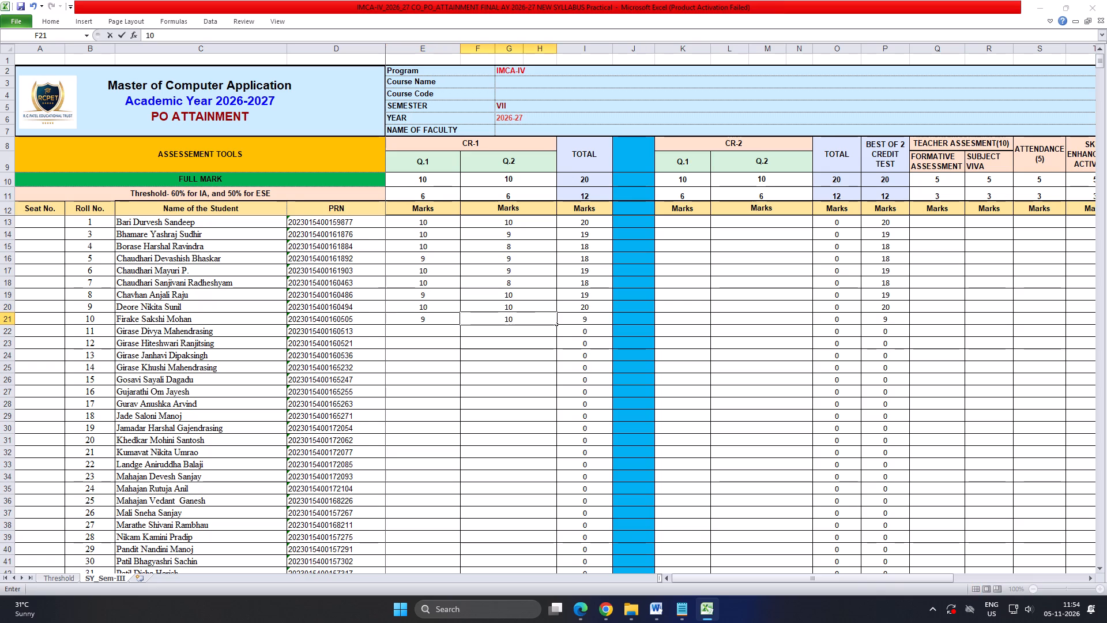
key("Down")
key("Left")
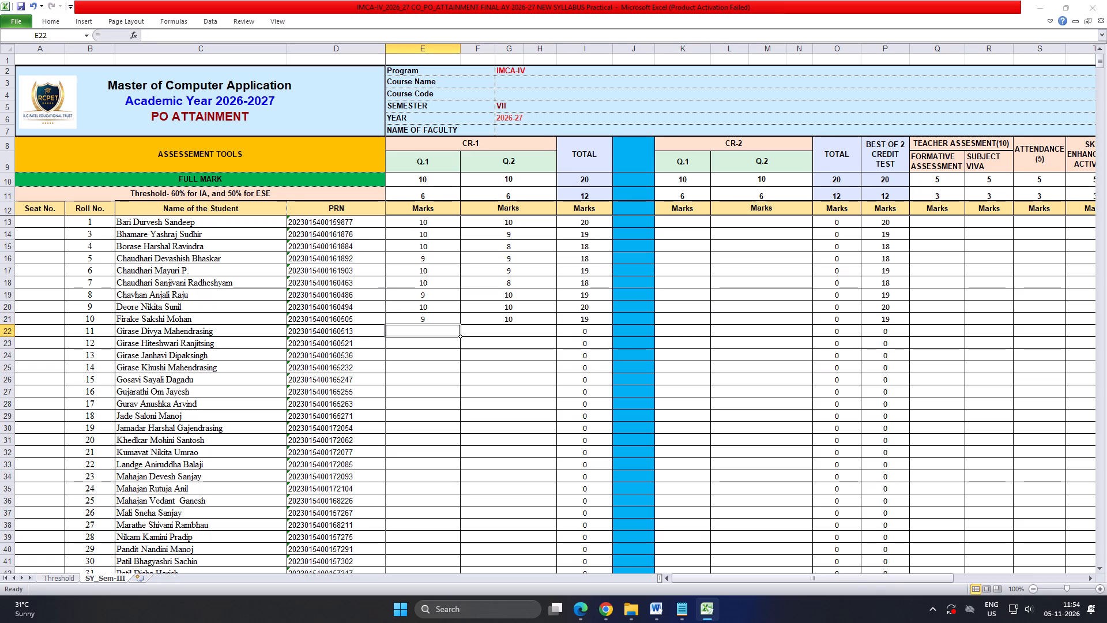
Enter the CR-1 Q.1 and Q.2 marks: 10 and 9 for roll no. 11, 9 and 9 for roll no. 12.
type("10")
key("Right")
key("9")
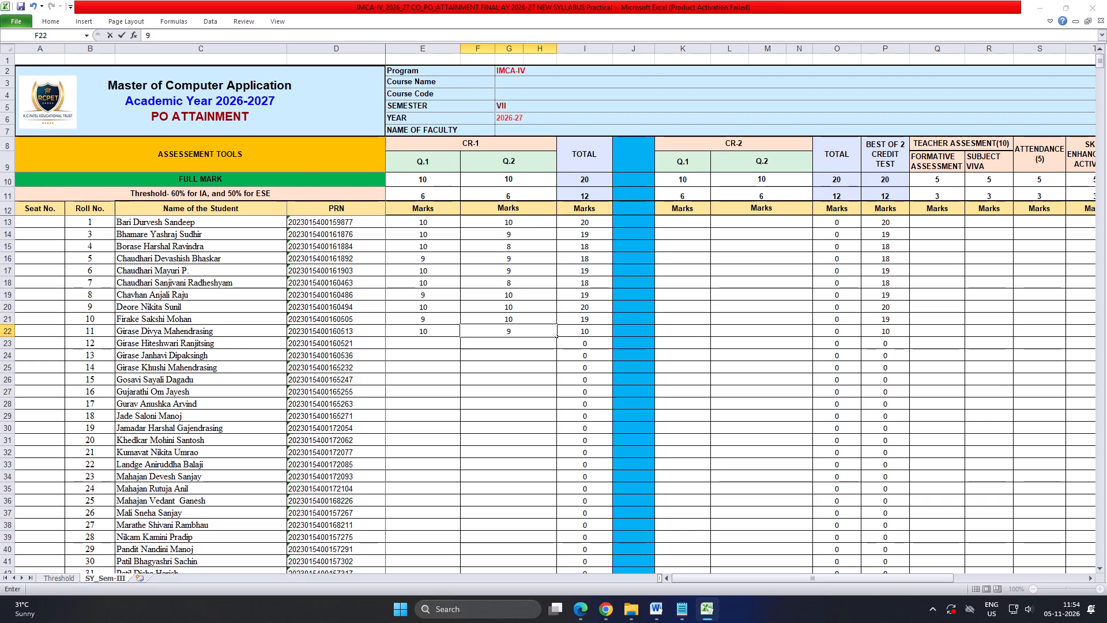
key("Down")
key("Left")
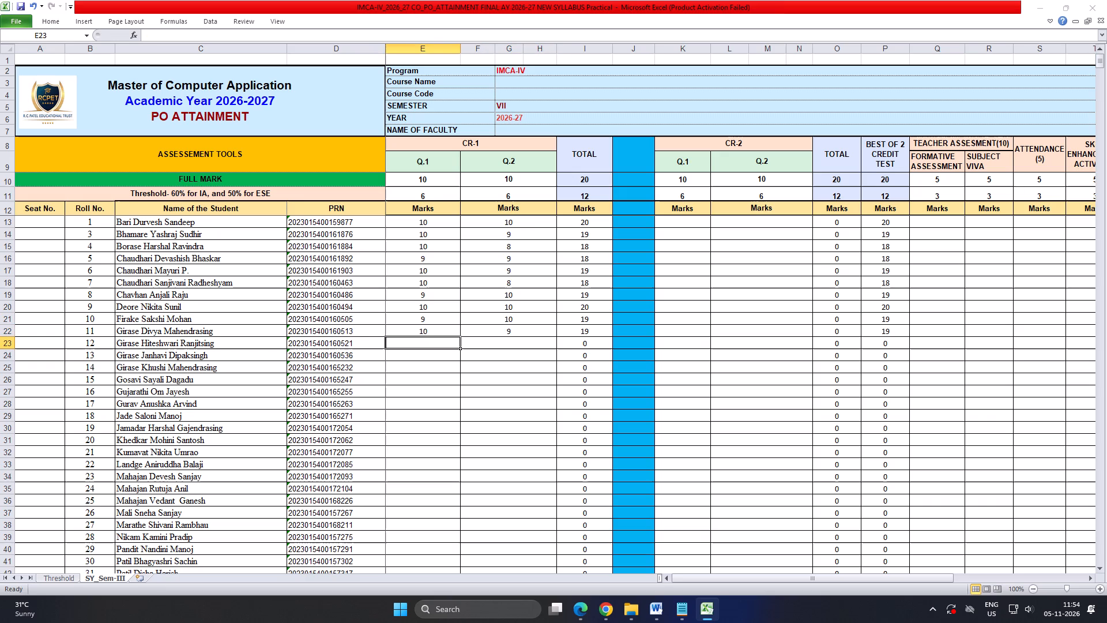
key("9")
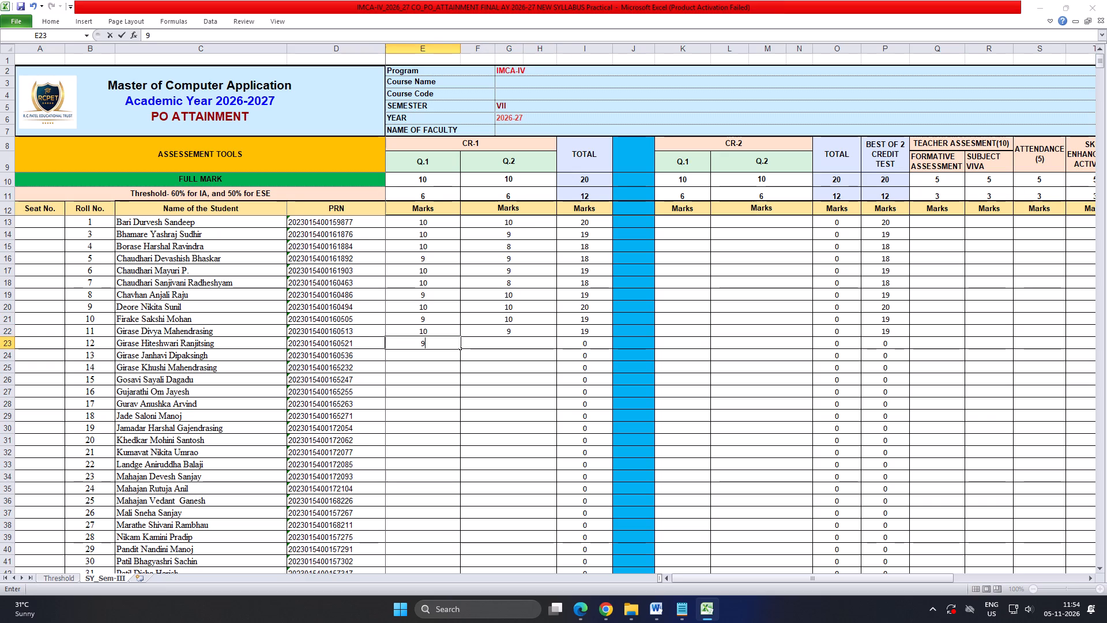
key("Right")
key("9")
key("Right")
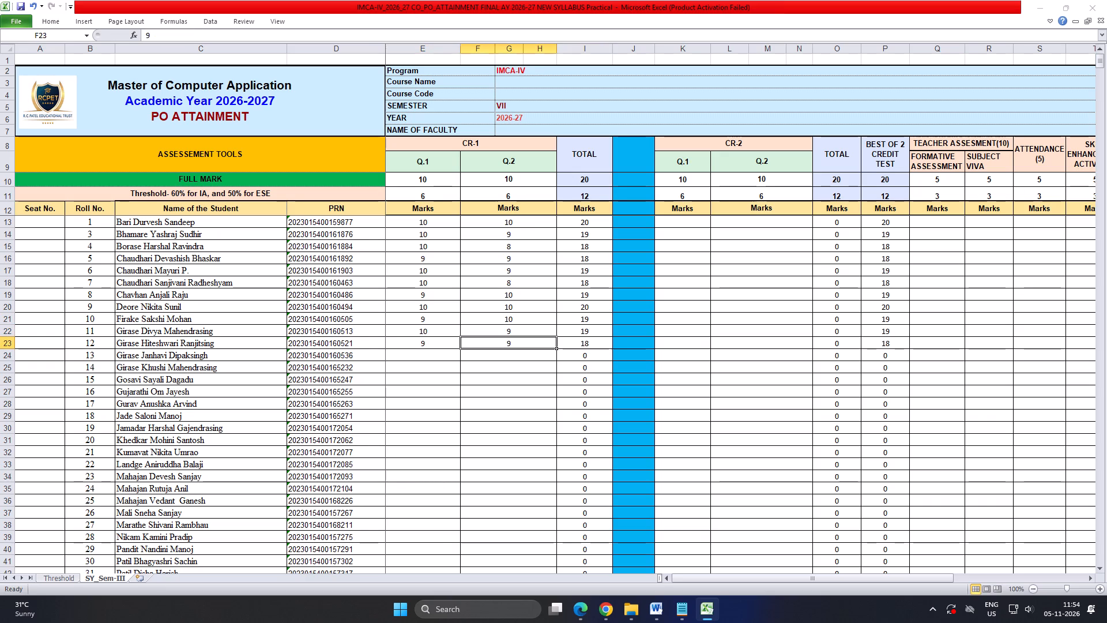
key("Left")
key("Left")
key("Down")
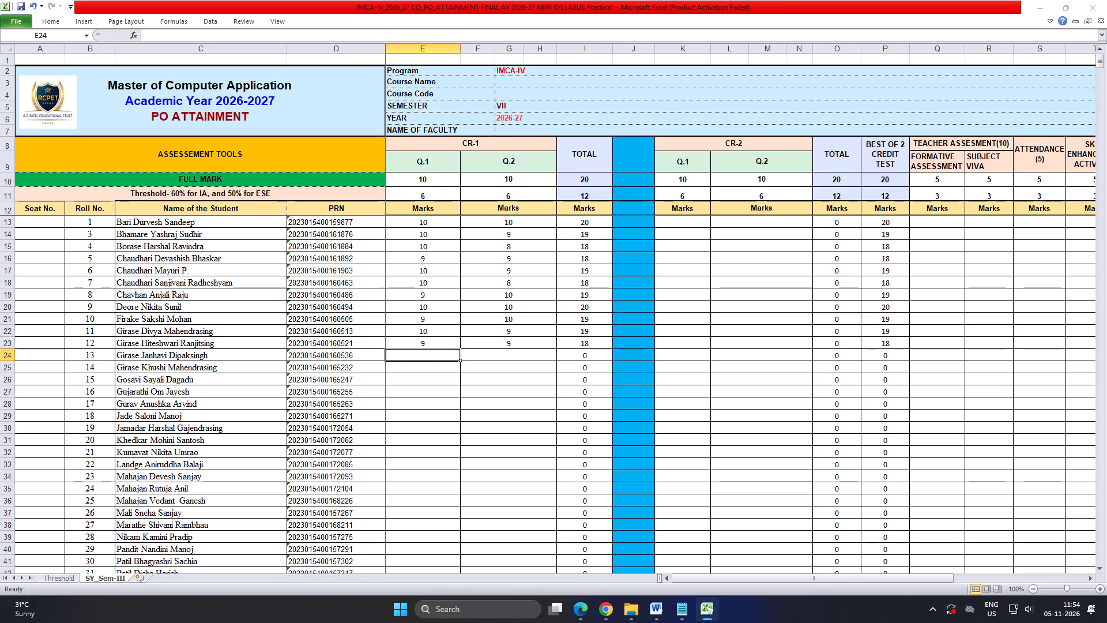
Enter the CR-1 Q.1 and Q.2 marks: 9 and 10 for roll no. 13, 10 and 9 for roll no. 14.
key("9")
key("Right")
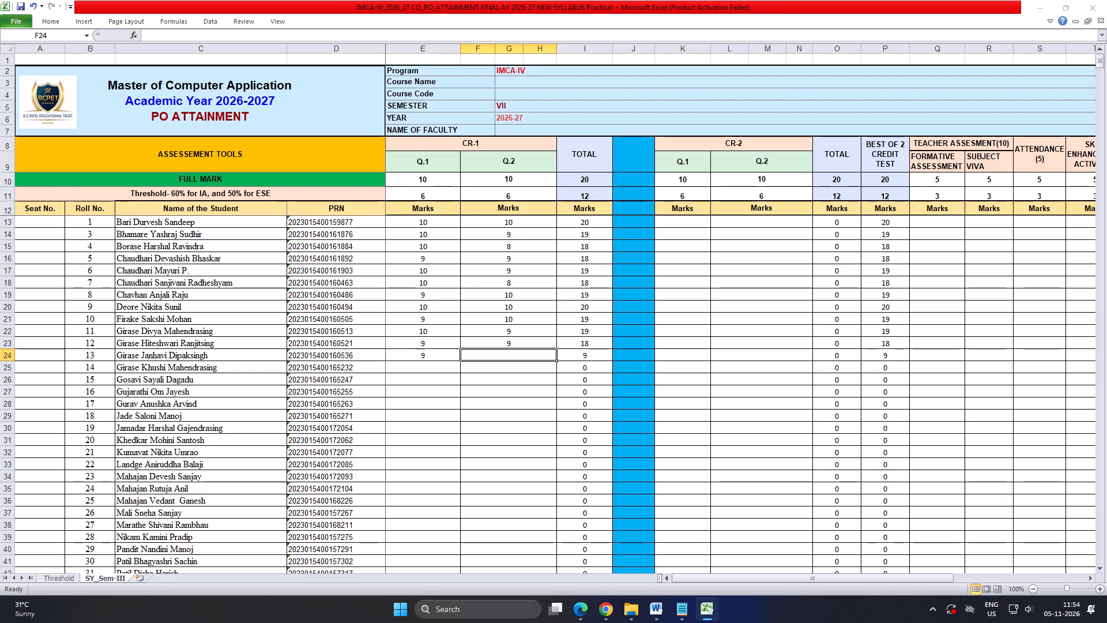
type("10")
key("Down")
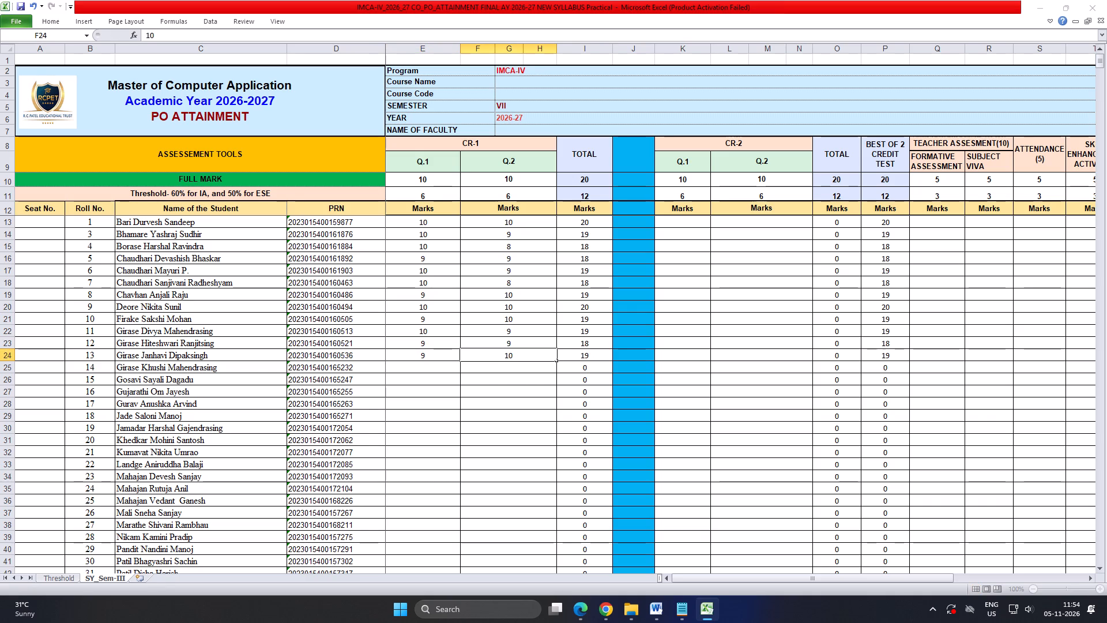
key("Left")
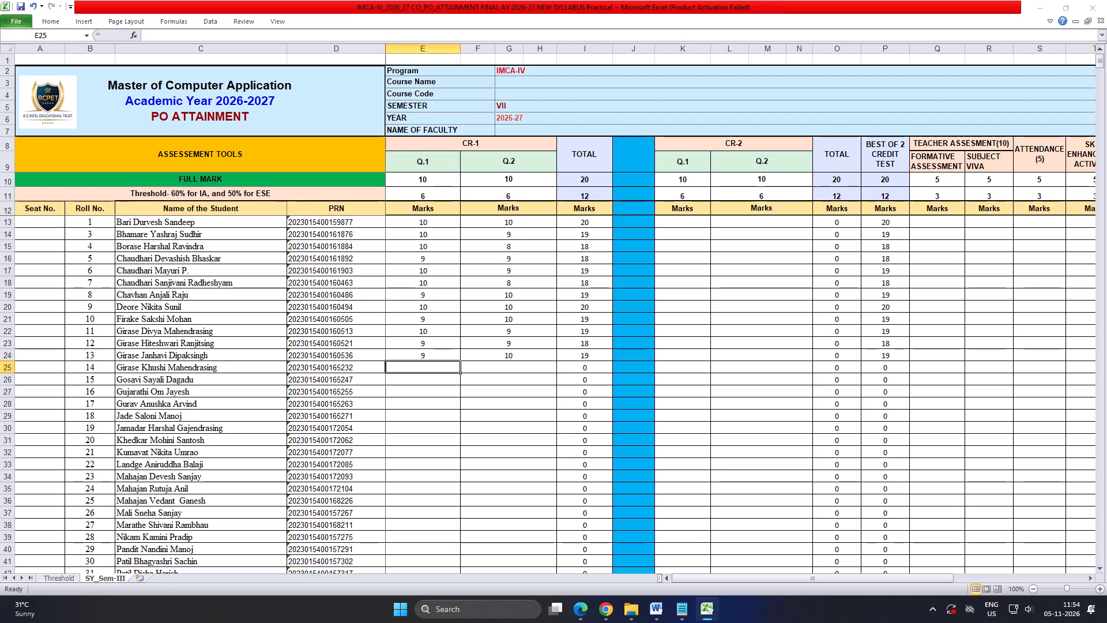
type("10")
key("Right")
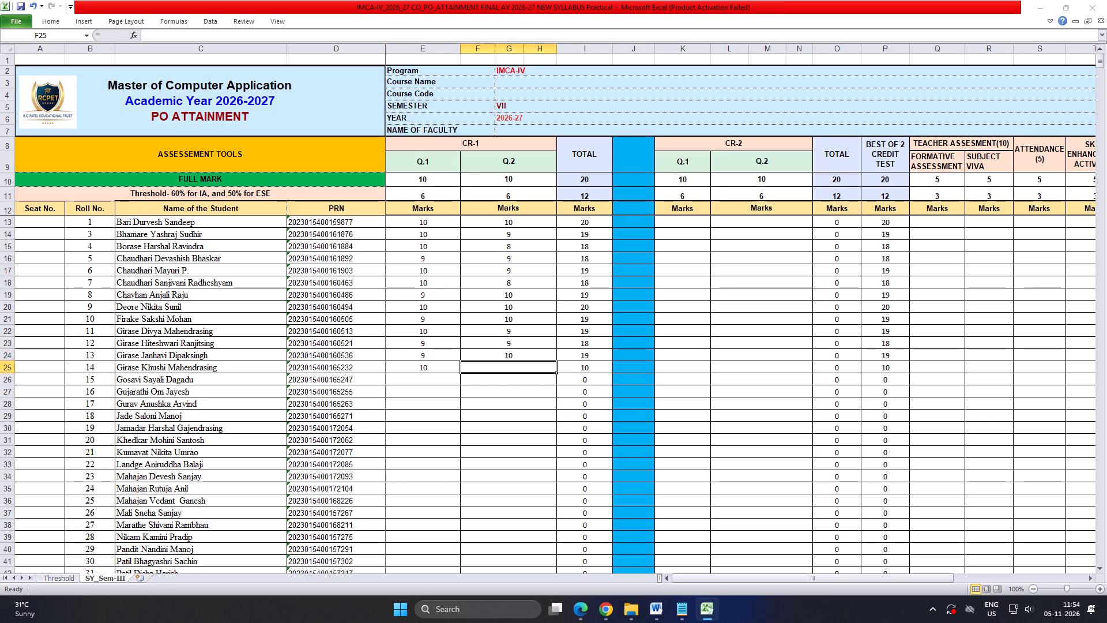
key("9")
key("Down")
key("Left")
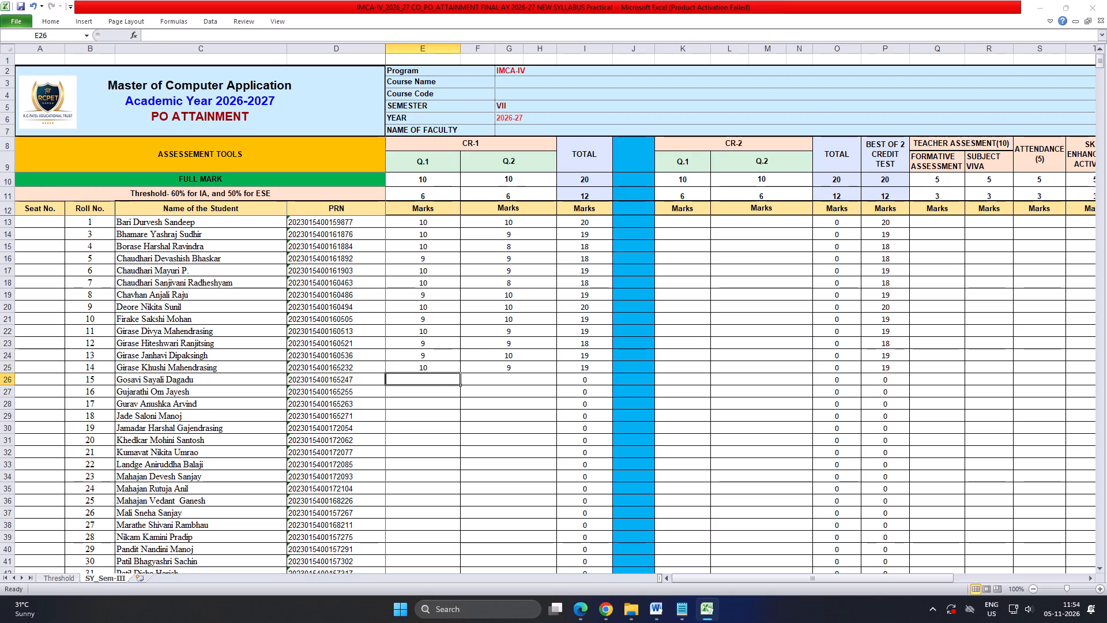
Enter the CR-1 Q.1 and Q.2 marks: 10 and 8 for roll no. 15, 10 and 10 for roll no. 16.
type("10")
key("Right")
key("8")
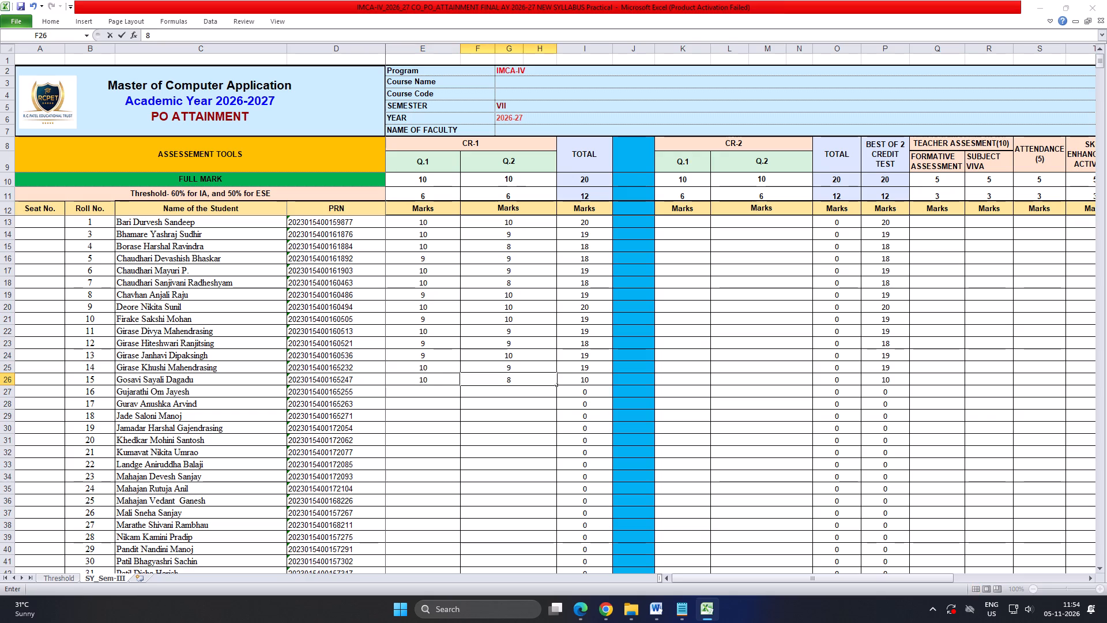
key("Right")
key("Down")
key("Left")
key("Left")
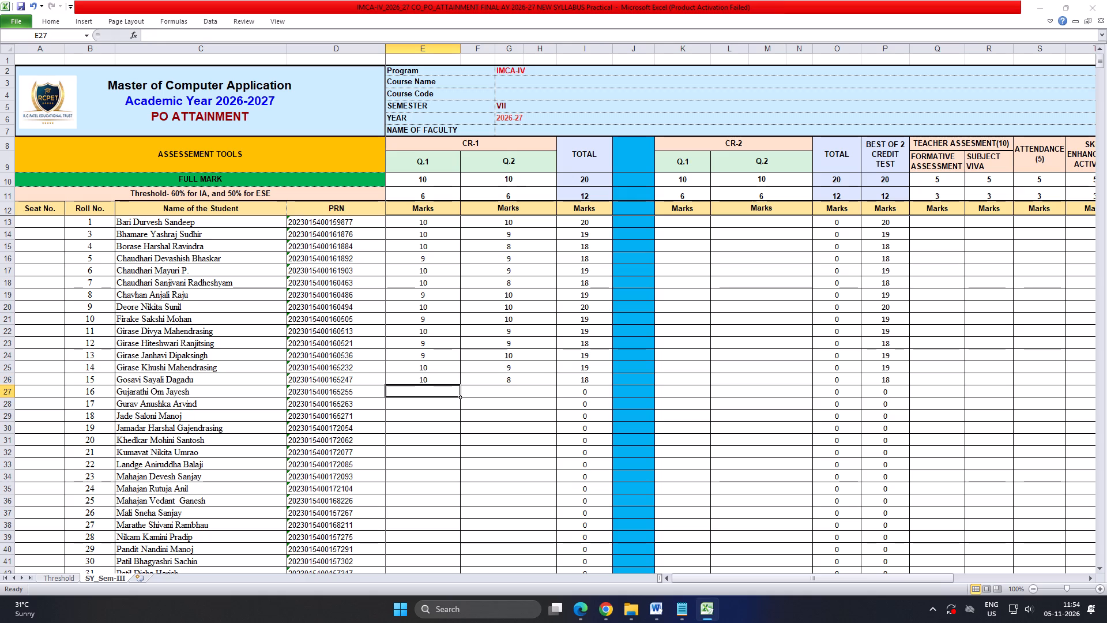
type("10")
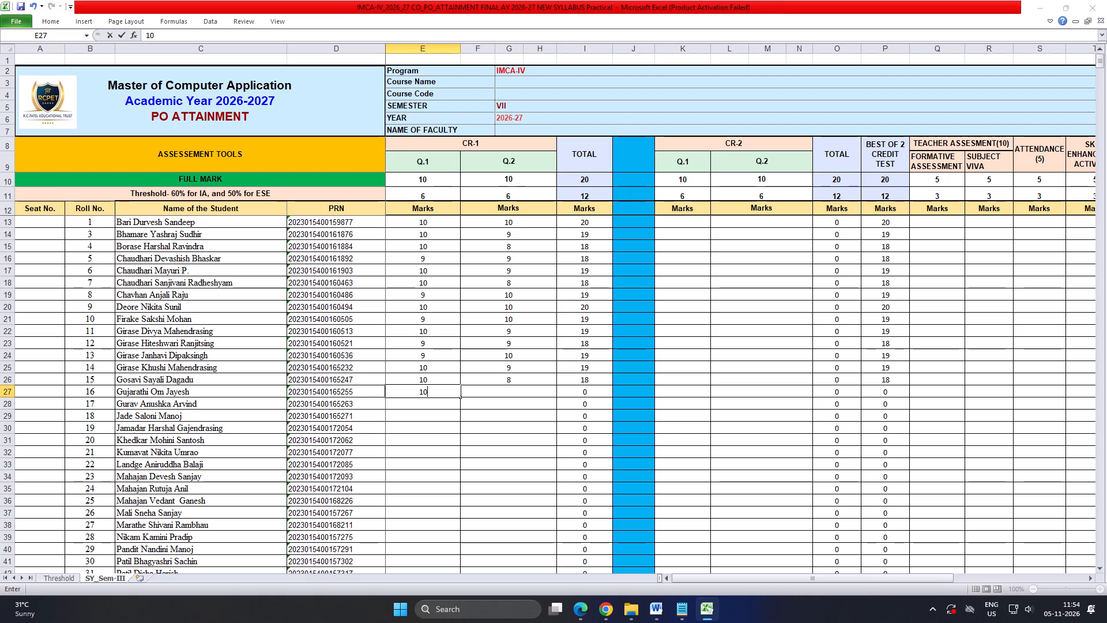
key("Right")
type("10")
key("Down")
key("Left")
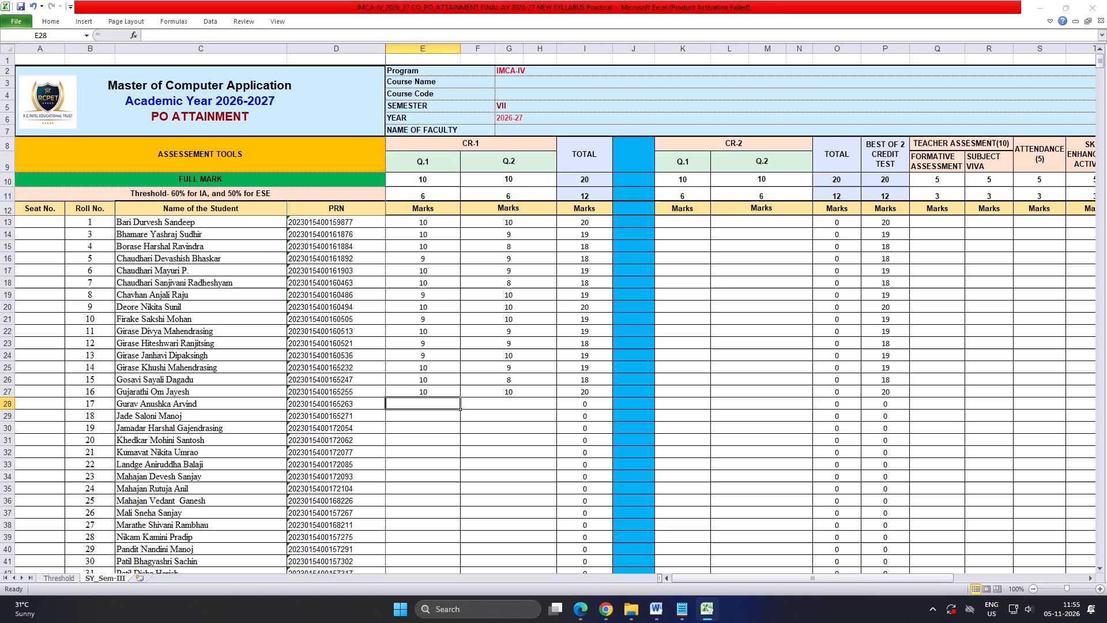
Enter the CR-1 Q.1 and Q.2 marks: 10 and 9 for roll no. 17, 10 and 9 for roll no. 18.
type("10")
key("Right")
key("9")
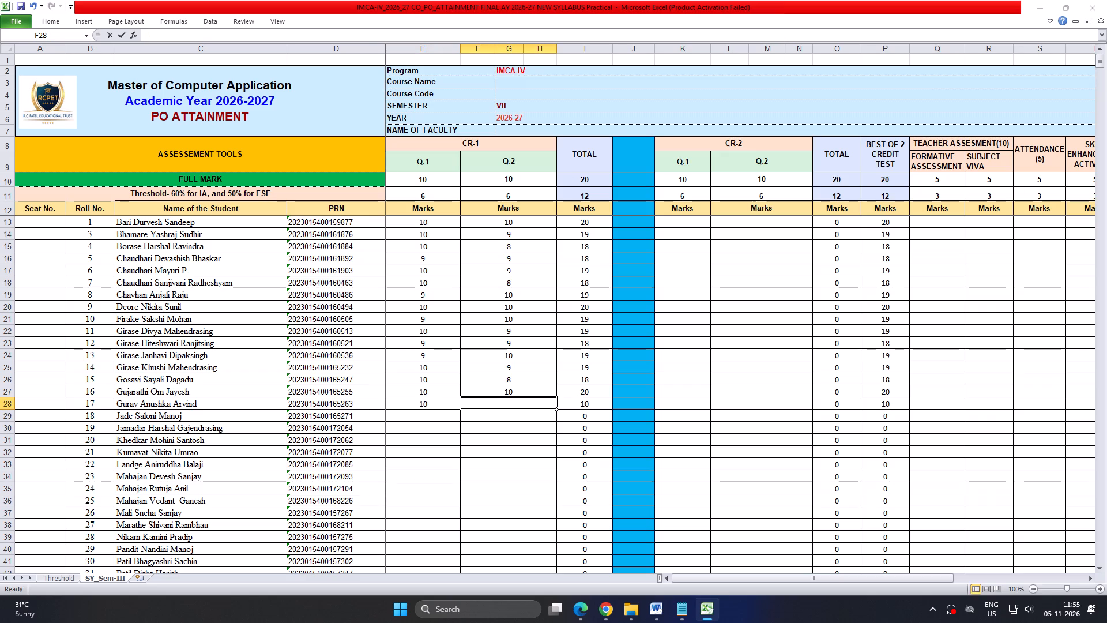
key("Down")
key("Left")
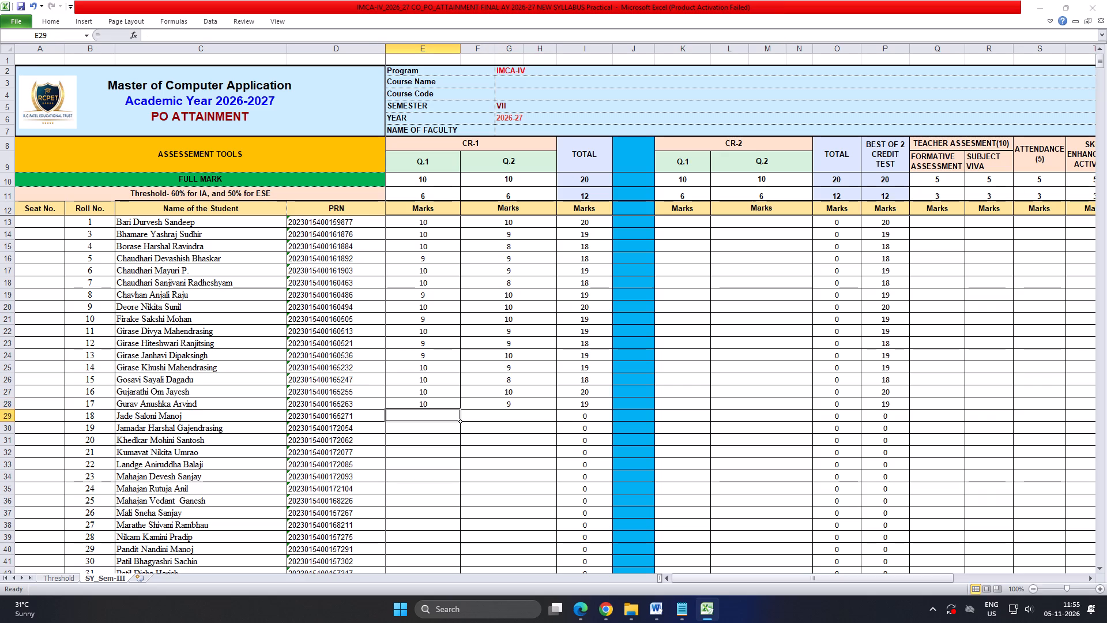
type("10")
key("Right")
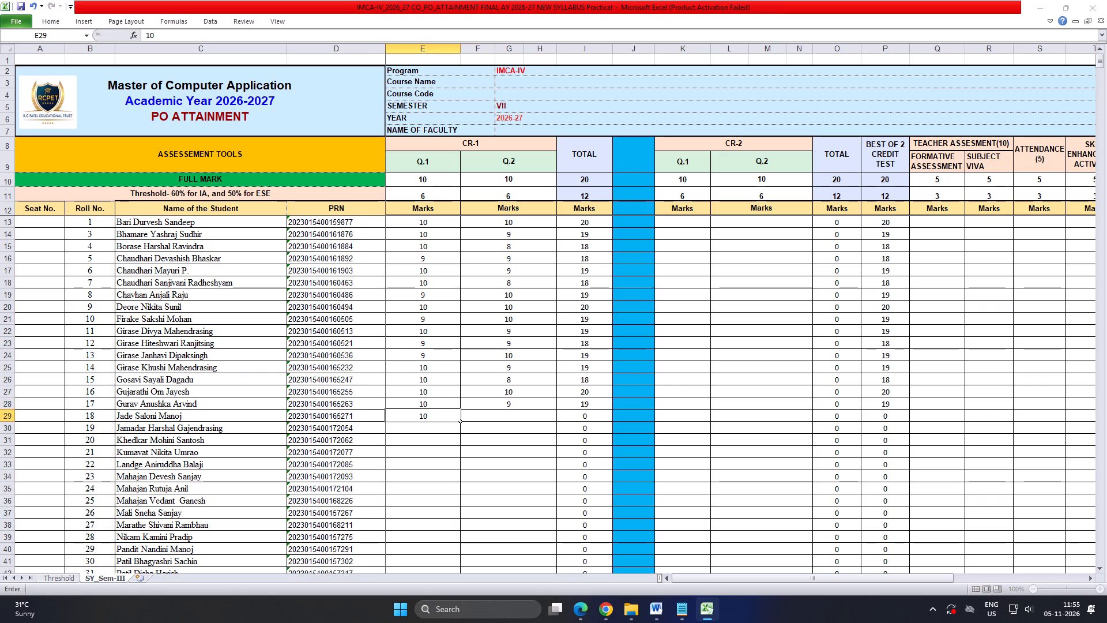
key("9")
key("Right")
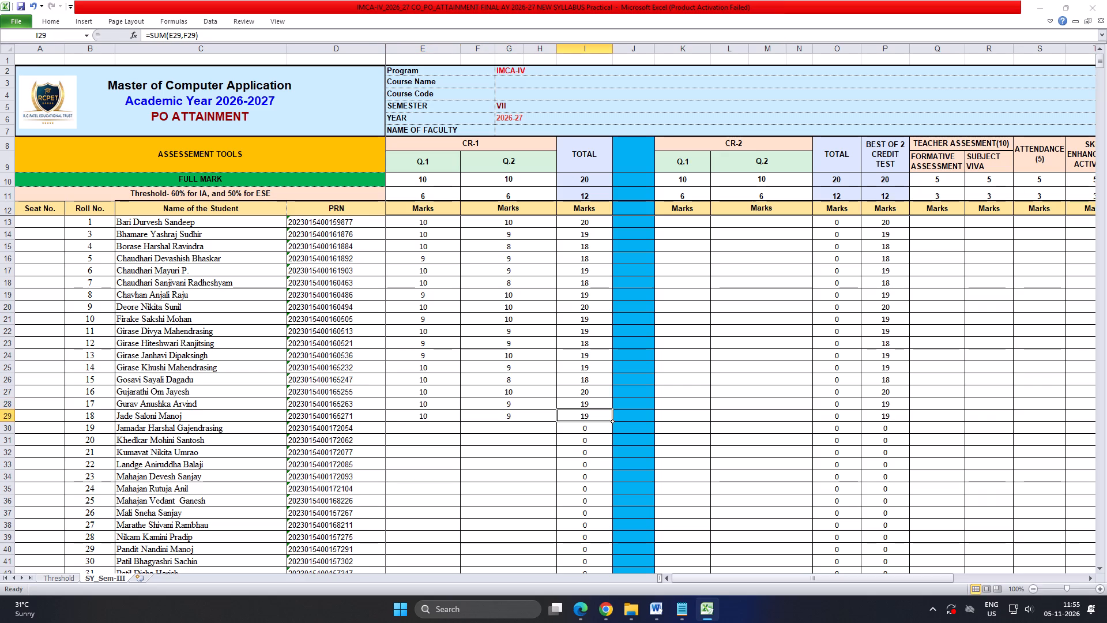
key("Down")
key("Left")
key("Left")
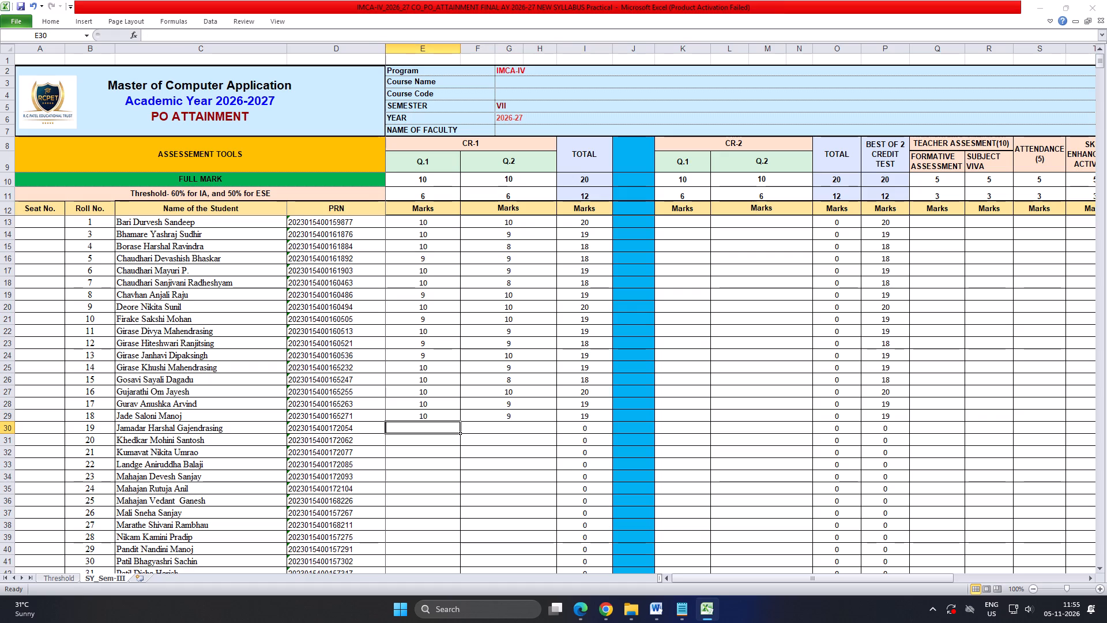
Enter the CR-1 Q.1 and Q.2 marks: 10 and 8 for roll no. 19, 10 and 9 for roll no. 20.
type("10")
key("Right")
key("Down")
key("Up")
key("8")
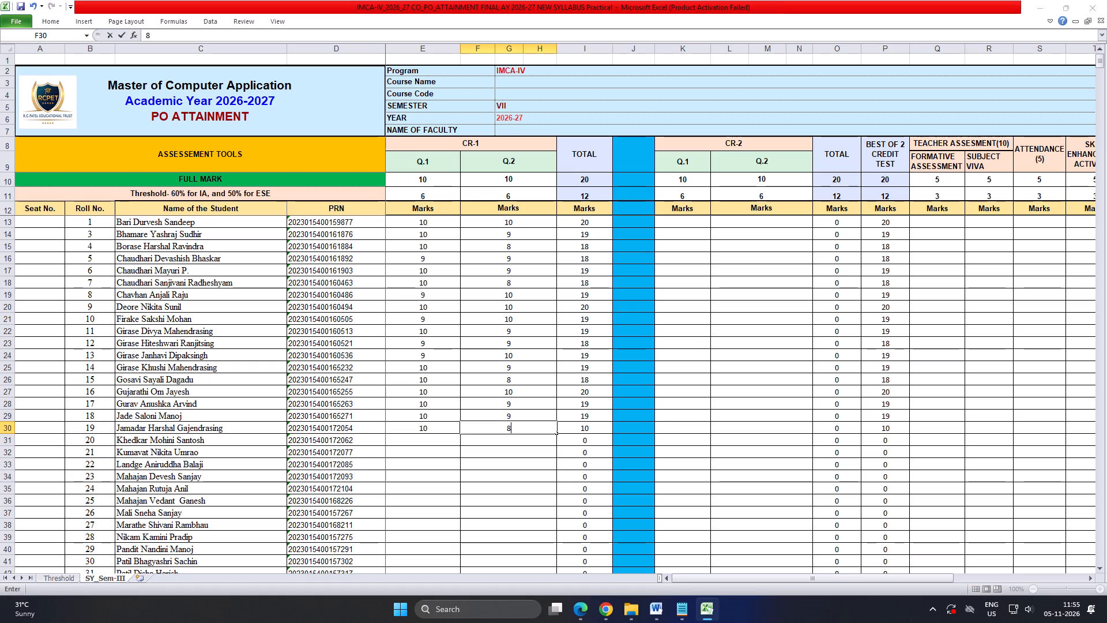
key("Down")
key("Left")
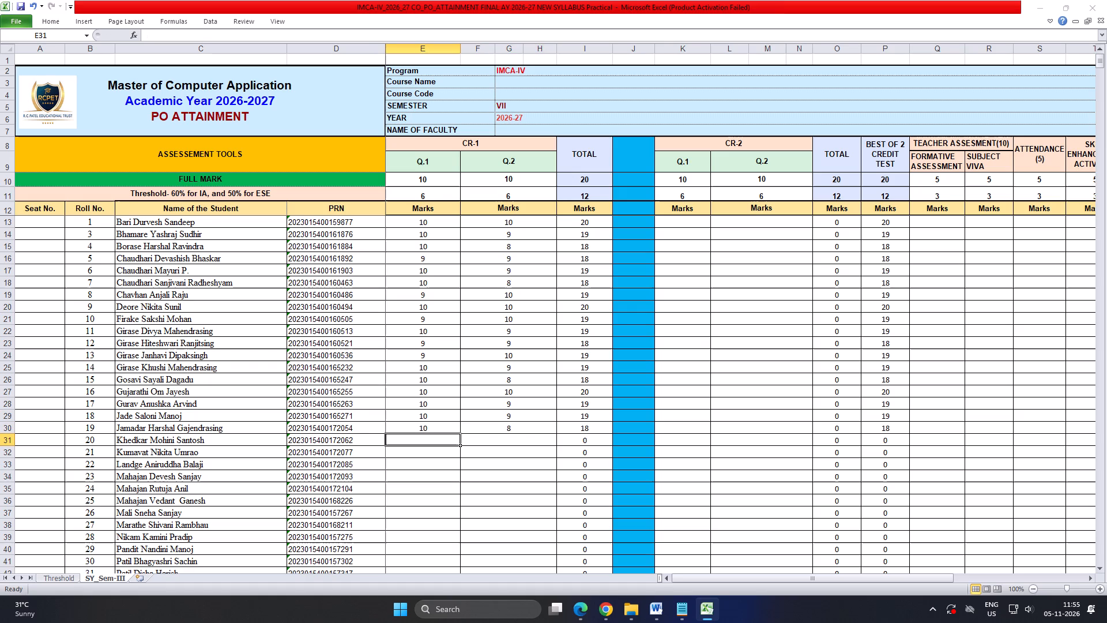
type("10")
key("Right")
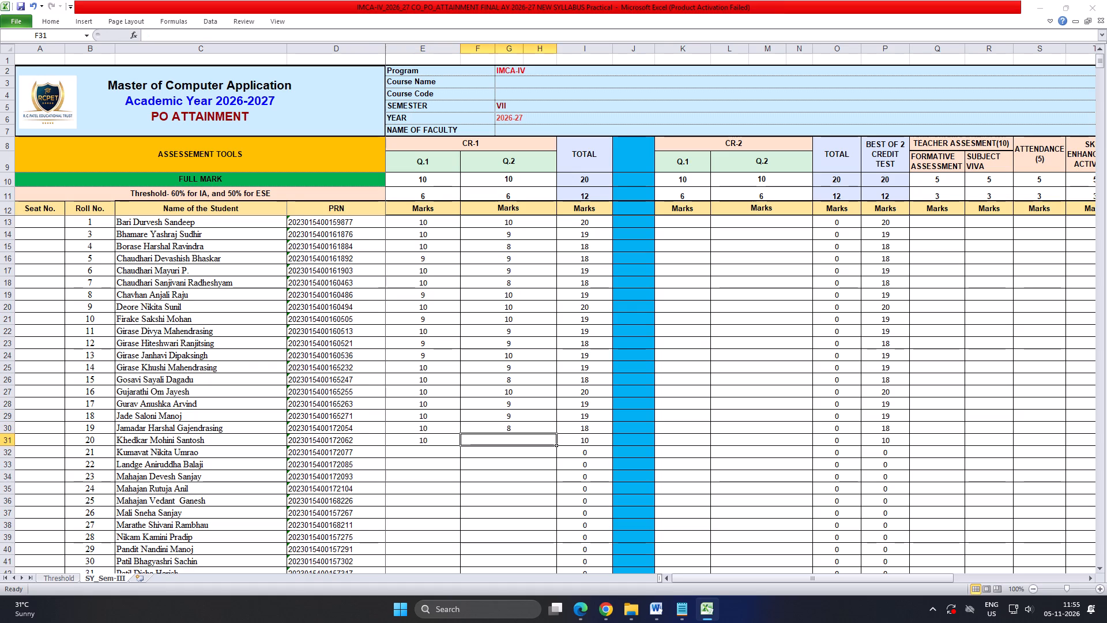
key("9")
key("Down")
key("Left")
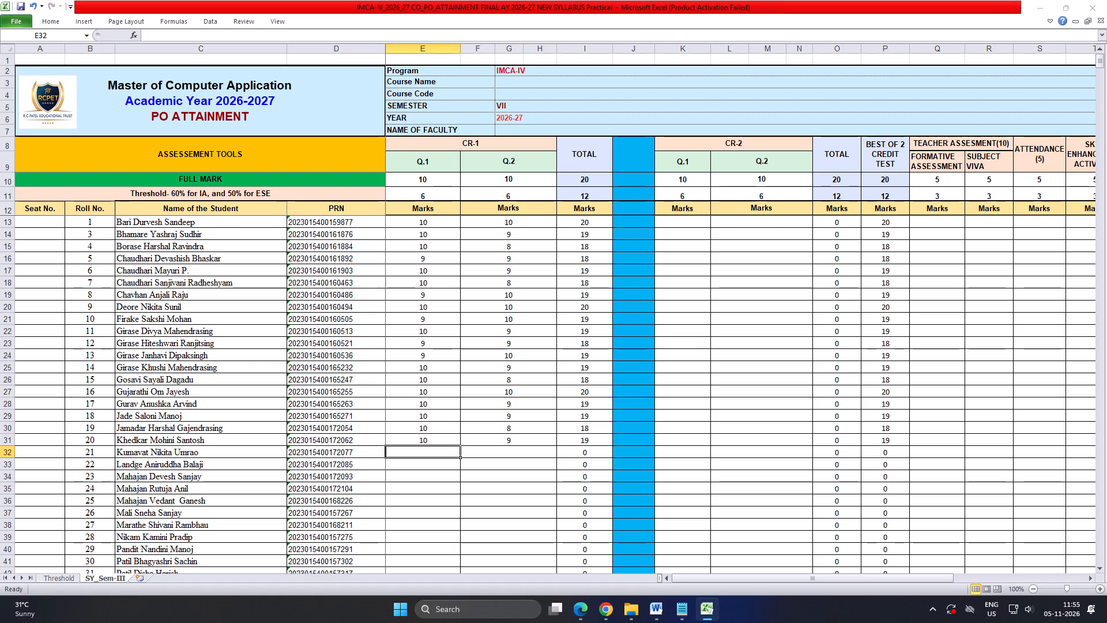
Enter the CR-1 Q.1 and Q.2 marks: 9 and 9 for roll no. 21, 10 and 9 for roll no. 22.
key("9")
key("Right")
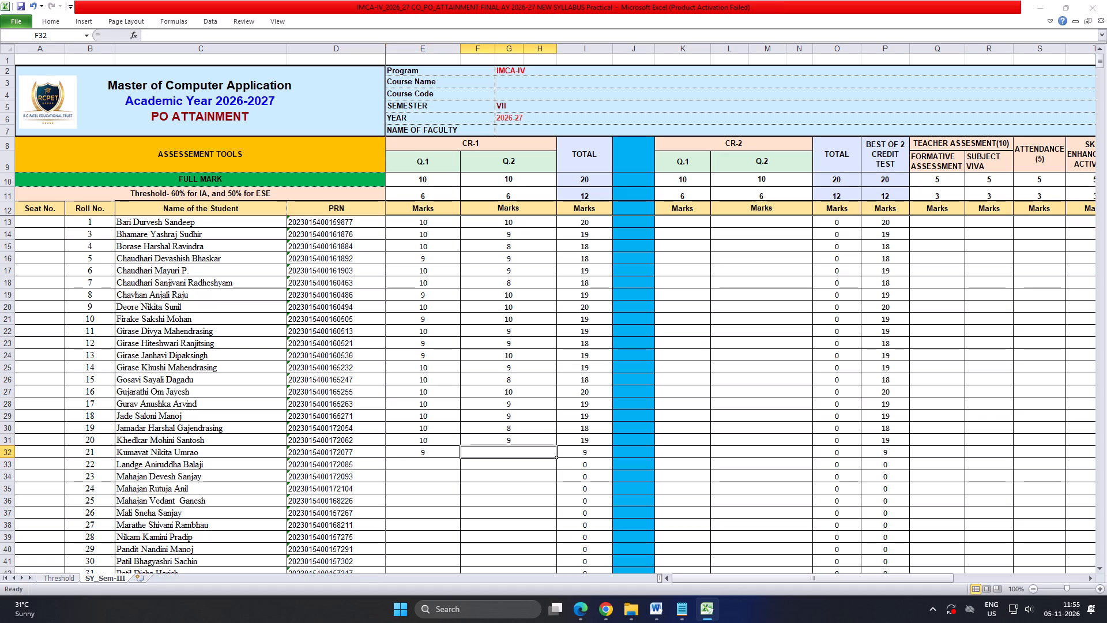
type("98")
key("BackSpace")
key("Down")
key("Left")
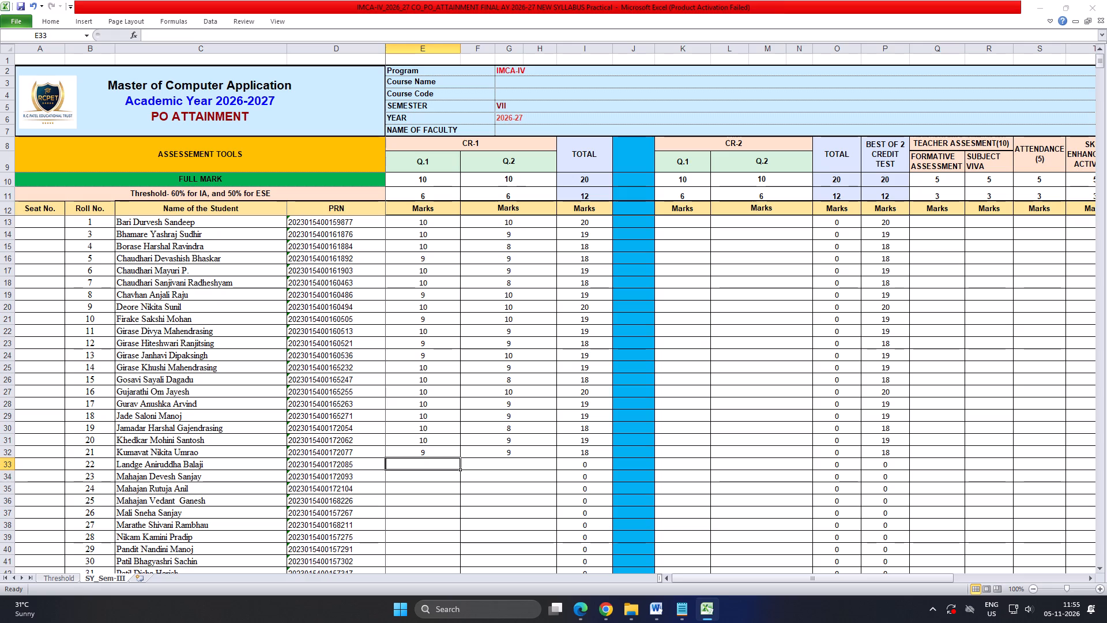
type("10")
key("Right")
key("Down")
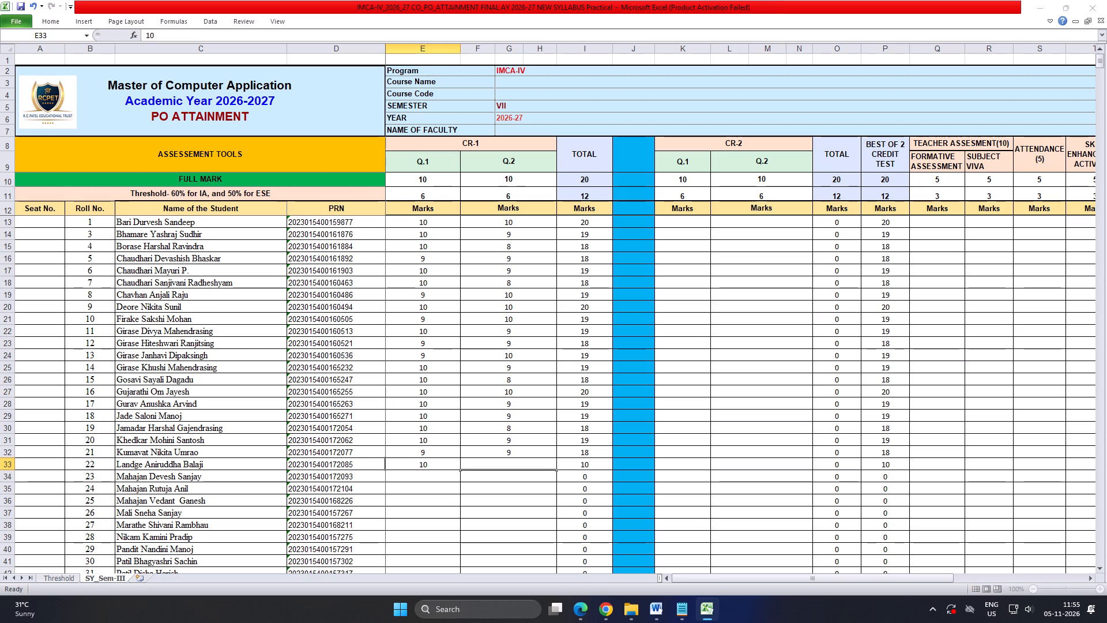
key("Up")
key("9")
key("Down")
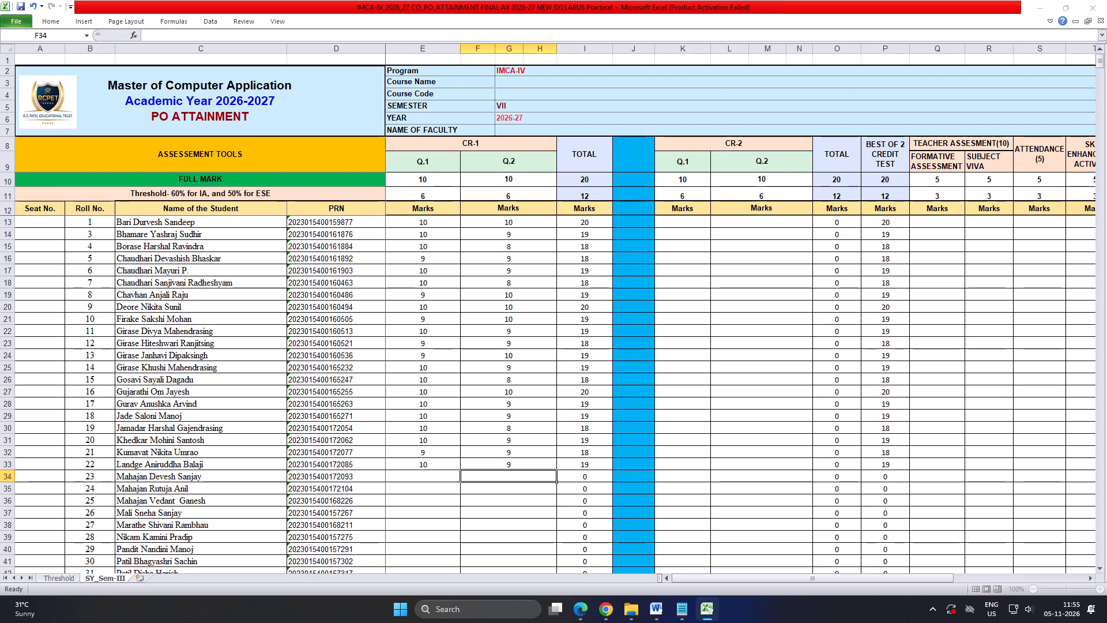
key("Left")
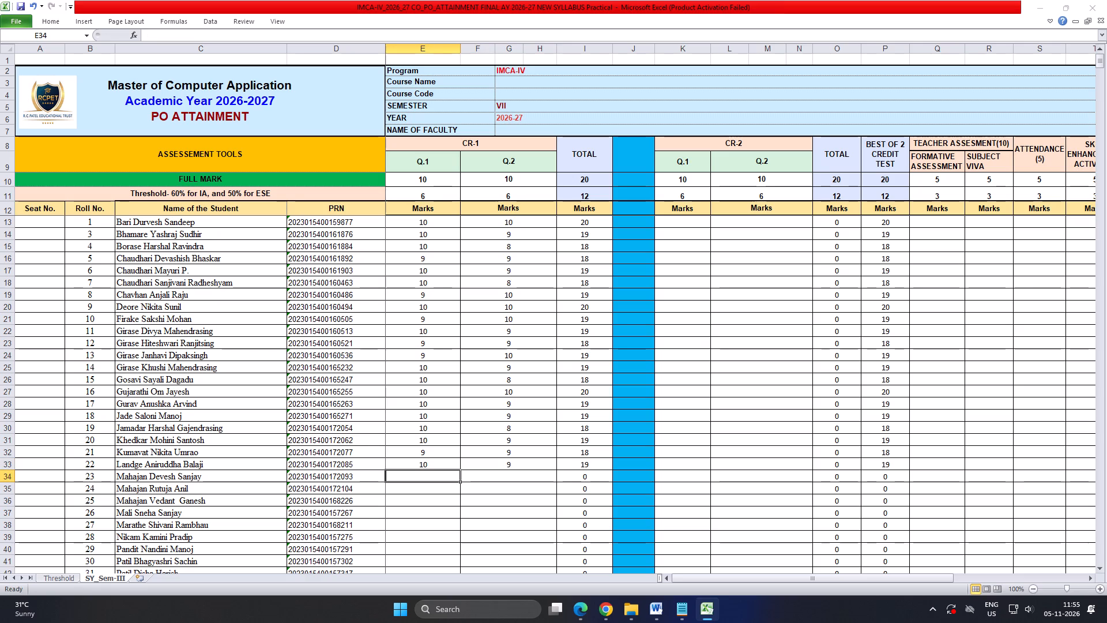
Enter the CR-1 Q.1 and Q.2 marks: 9 and 9 for roll no. 23, 10 and 9 for roll no. 24.
key("9")
key("Right")
key("9")
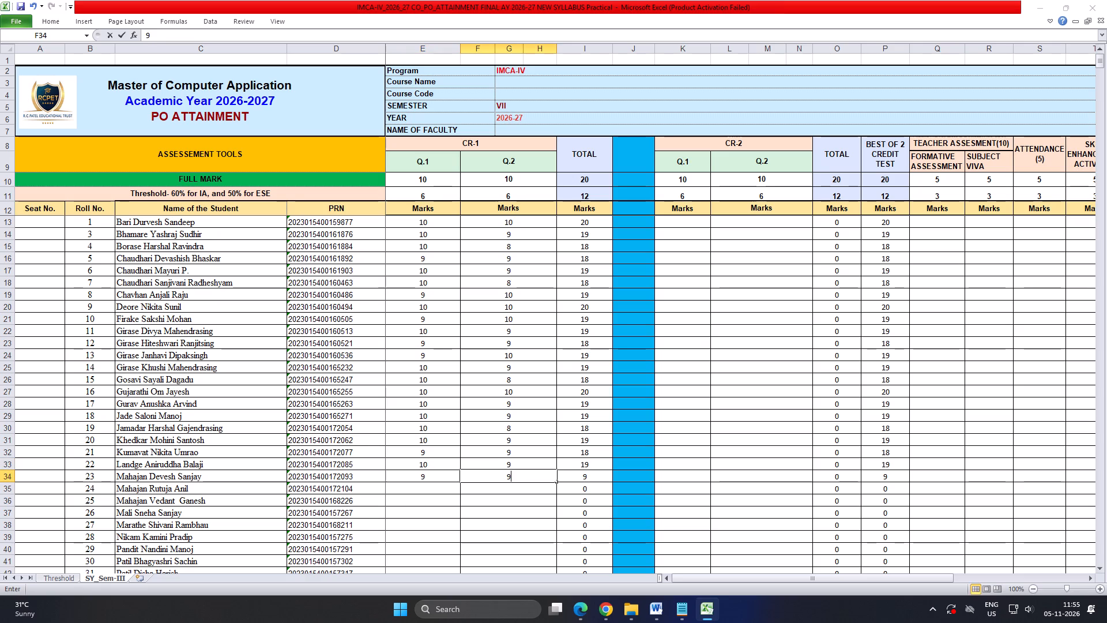
key("Down")
key("Left")
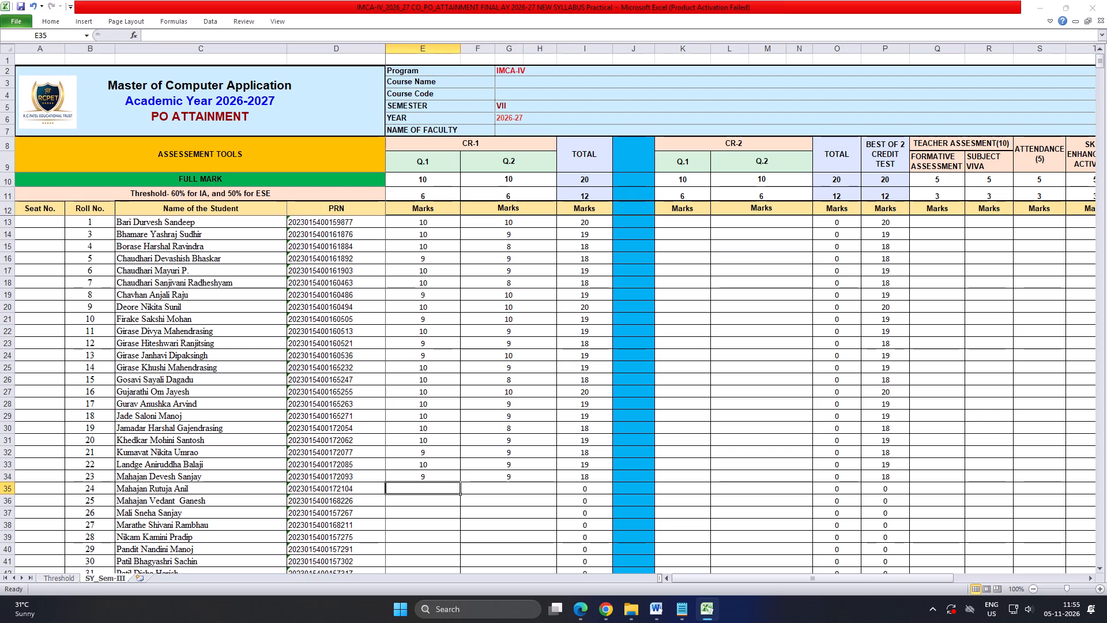
type("10")
key("Right")
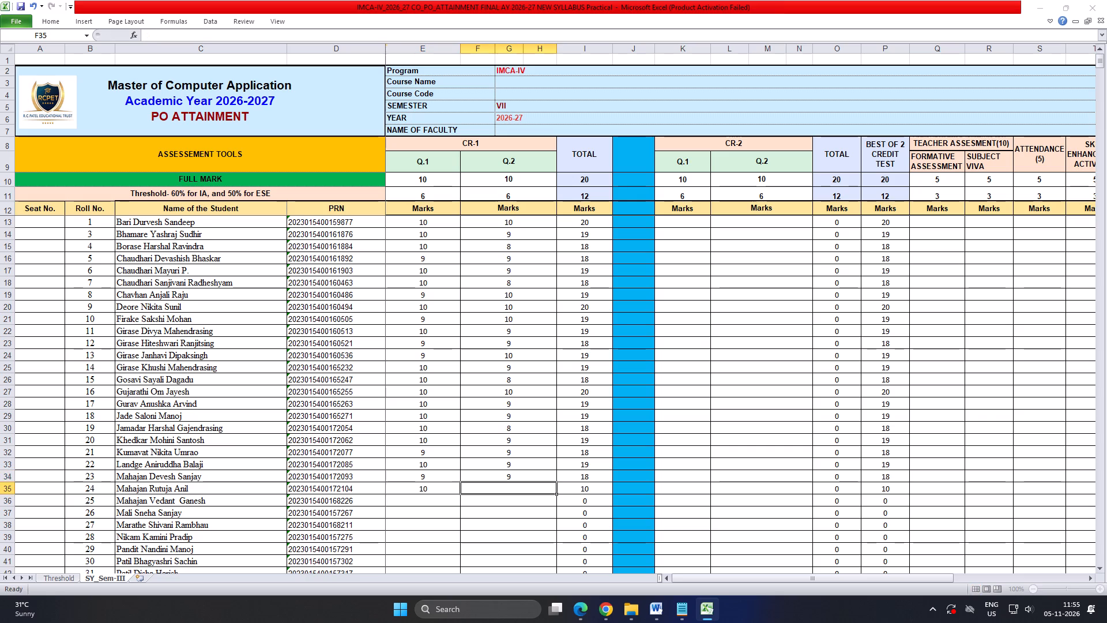
key("9")
key("Down")
key("Left")
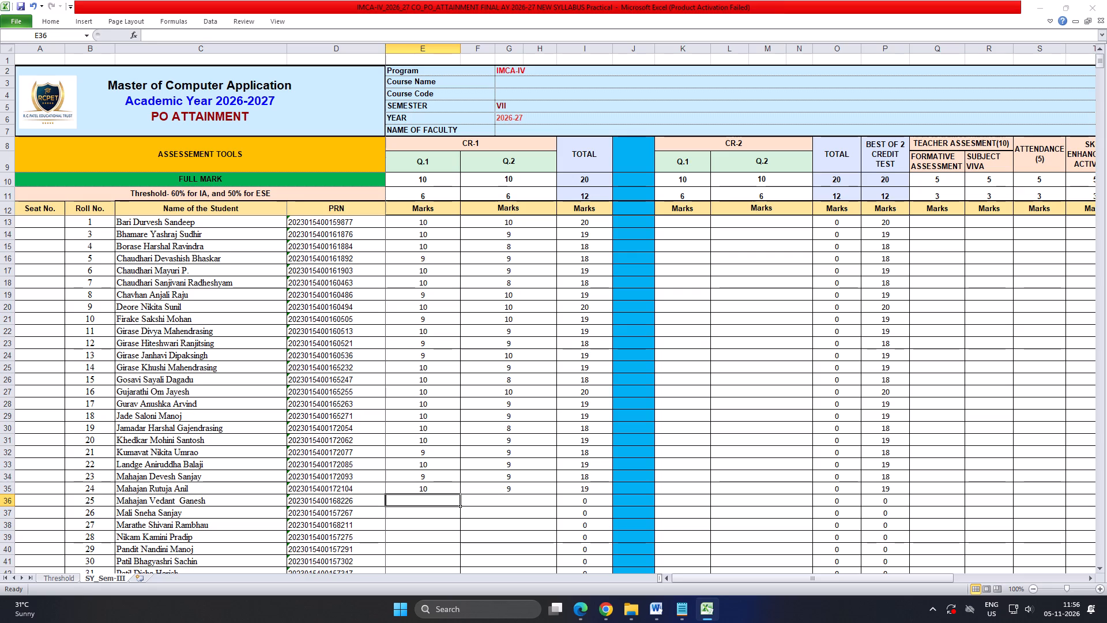
Enter the CR-1 marks for roll no. 25: 10 for Q.1 and 9 for Q.2.
type("10")
key("Right")
key("9")
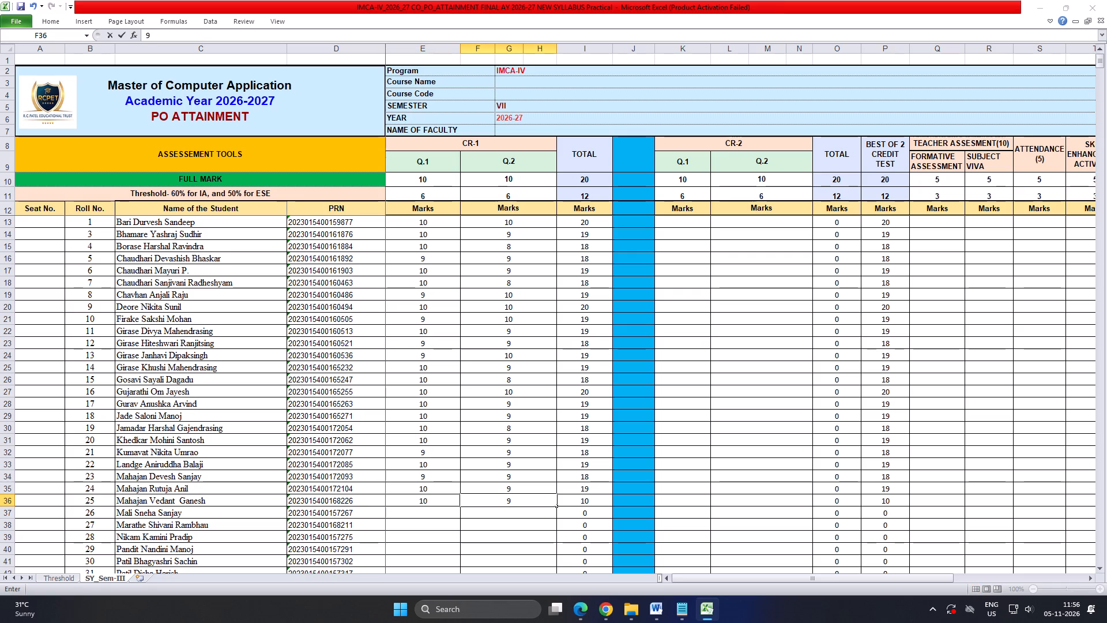
key("Right")
key("Down")
key("Left")
key("Left")
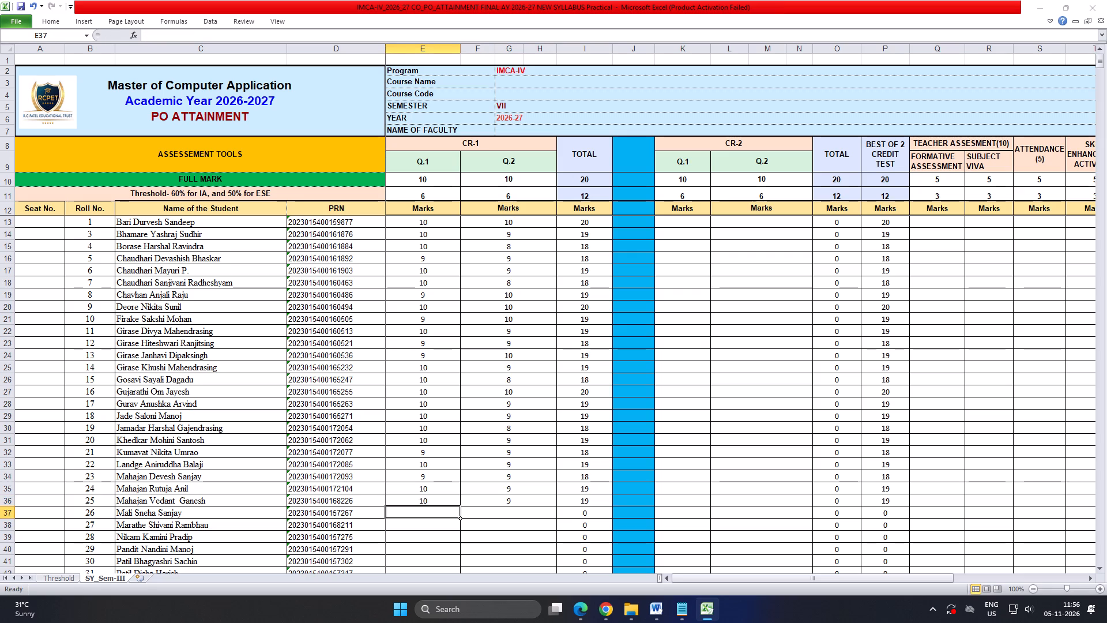
Enter the CR-1 marks for roll no. 26: 10 for Q.1 and 9 for Q.2.
type("10")
key("Right")
key("9")
key("Right")
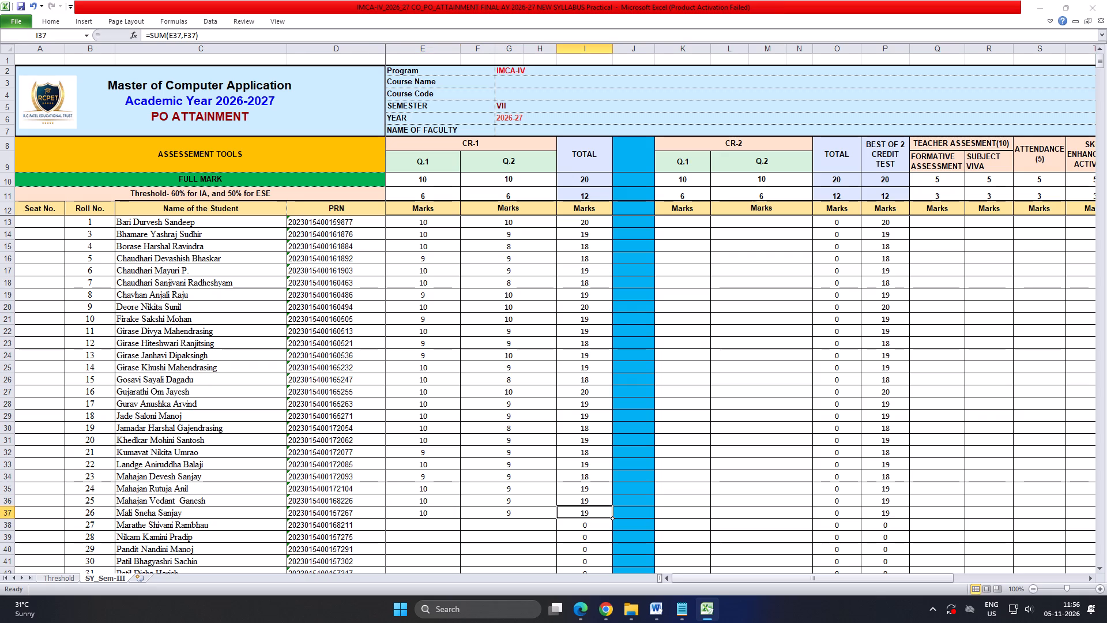
key("Down")
key("Down")
key("Left")
key("Left")
key("Up")
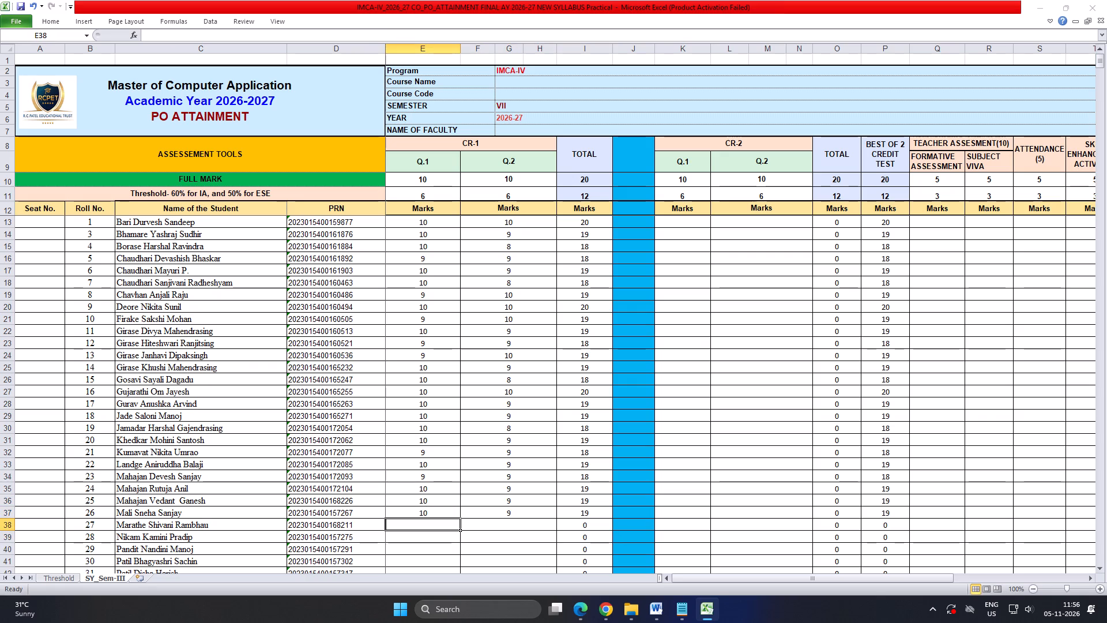
Enter the CR-1 Q.1 and Q.2 marks: 10 and 10 for roll no. 27, 10 and 10 for roll no. 29, skipping roll no. 28.
type("10")
key("Right")
type("10")
key("Down")
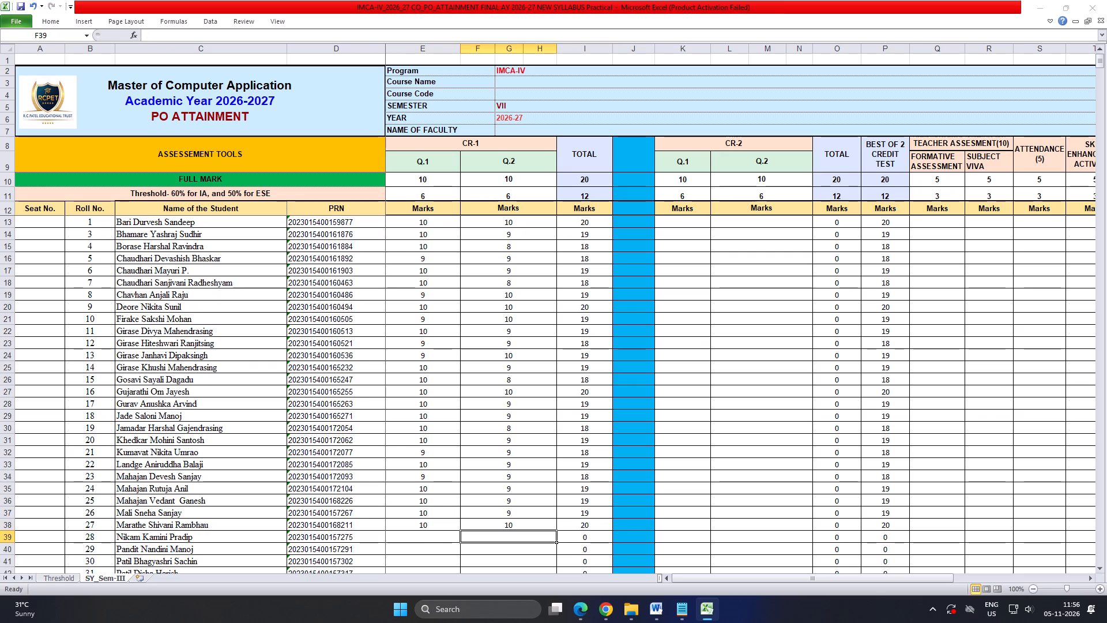
key("Left")
key("Left")
key("Right")
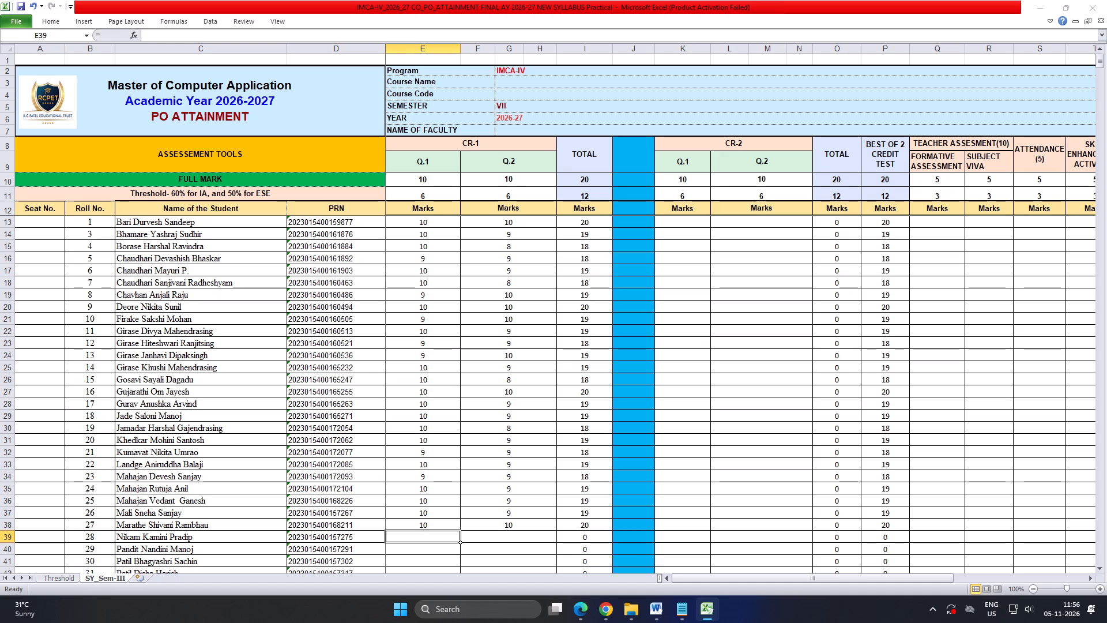
key("Down")
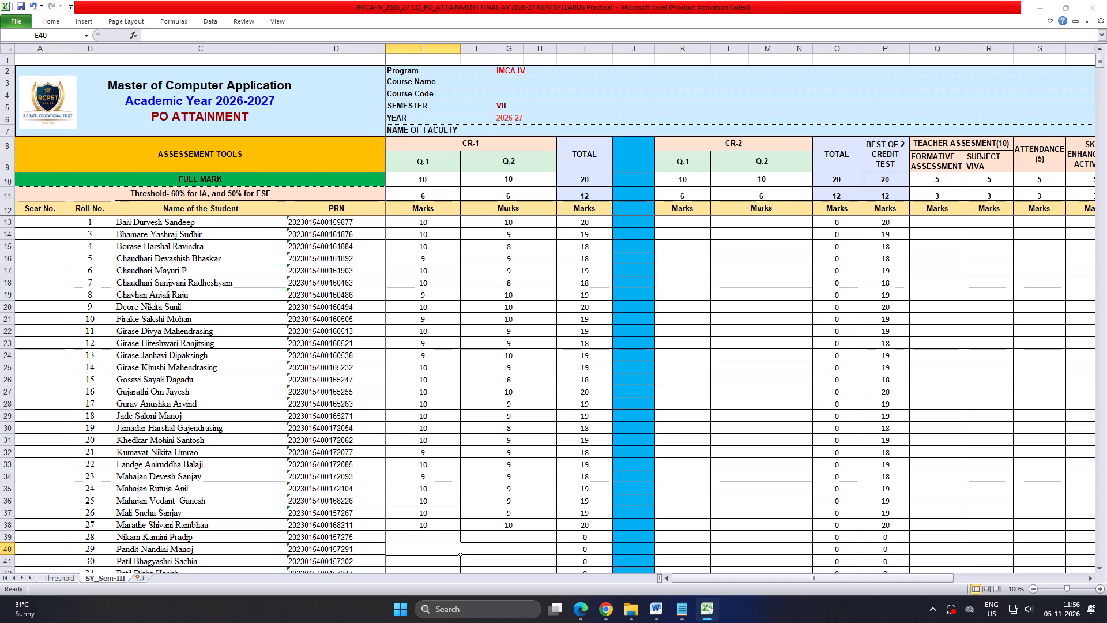
type("10")
key("Right")
type("10")
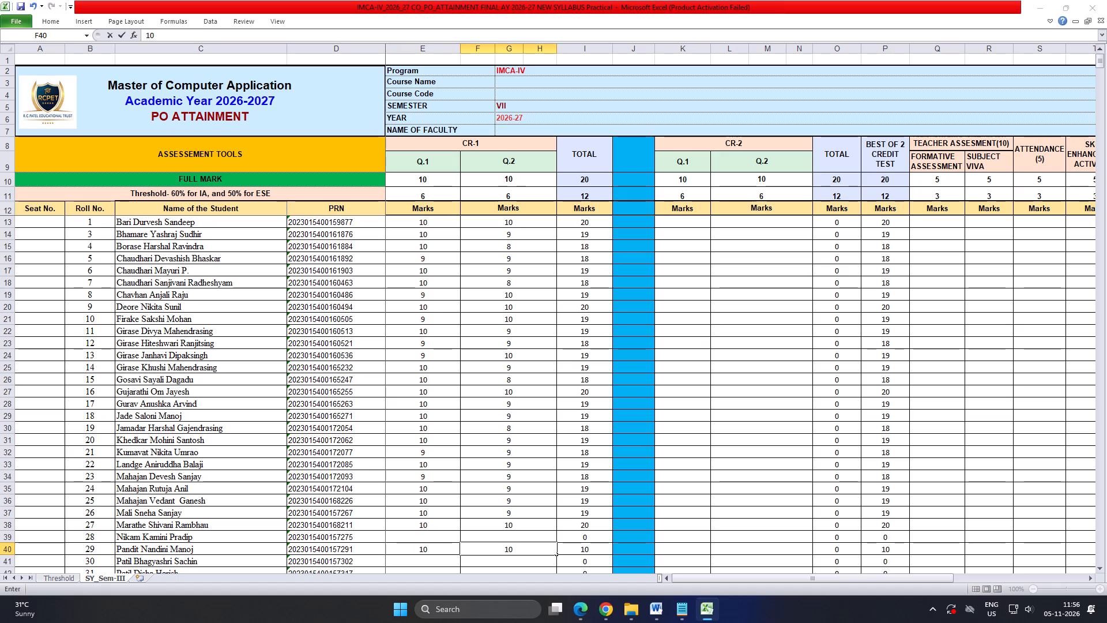
key("Down")
Enter the CR-1 marks for roll no. 30: 10 for Q.1 and 9 for Q.2.
key("Down")
key("Down")
key("Down")
key("Down")
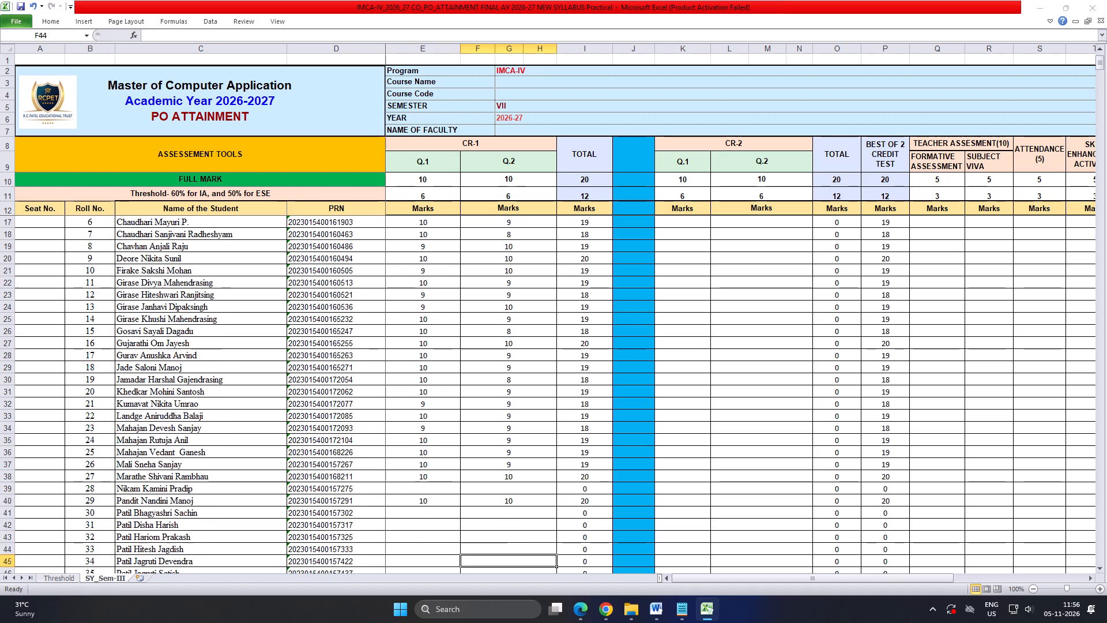
key("Down")
key("Down")
key("Down")
key("Down")
key("Down")
key("Down")
key("Down")
key("Down")
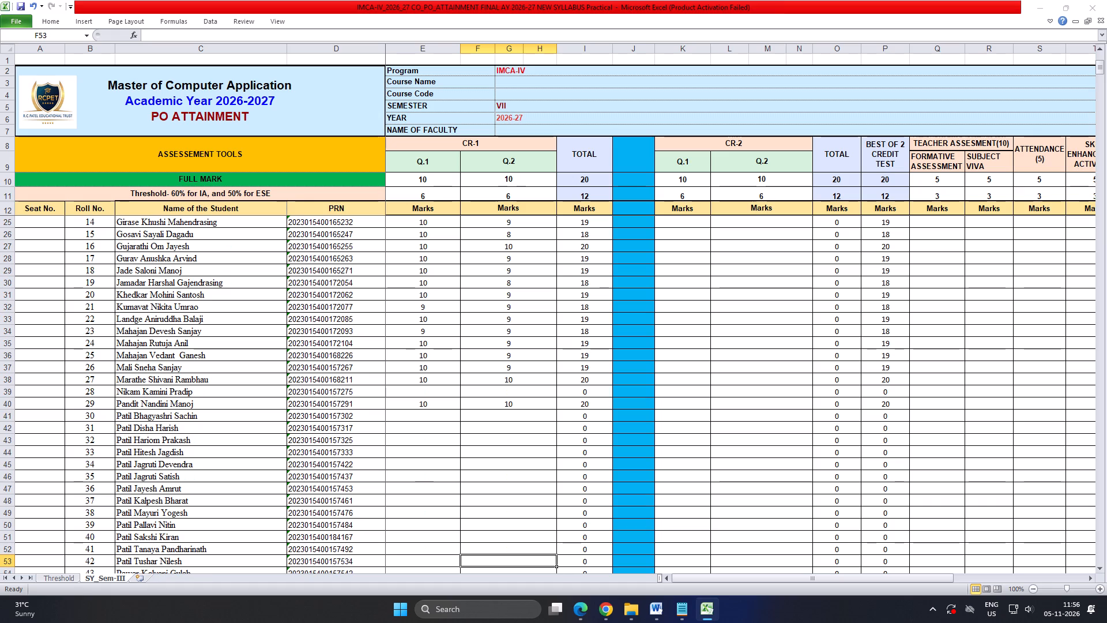
key("Up")
key("Up")
key("Up")
key("Up")
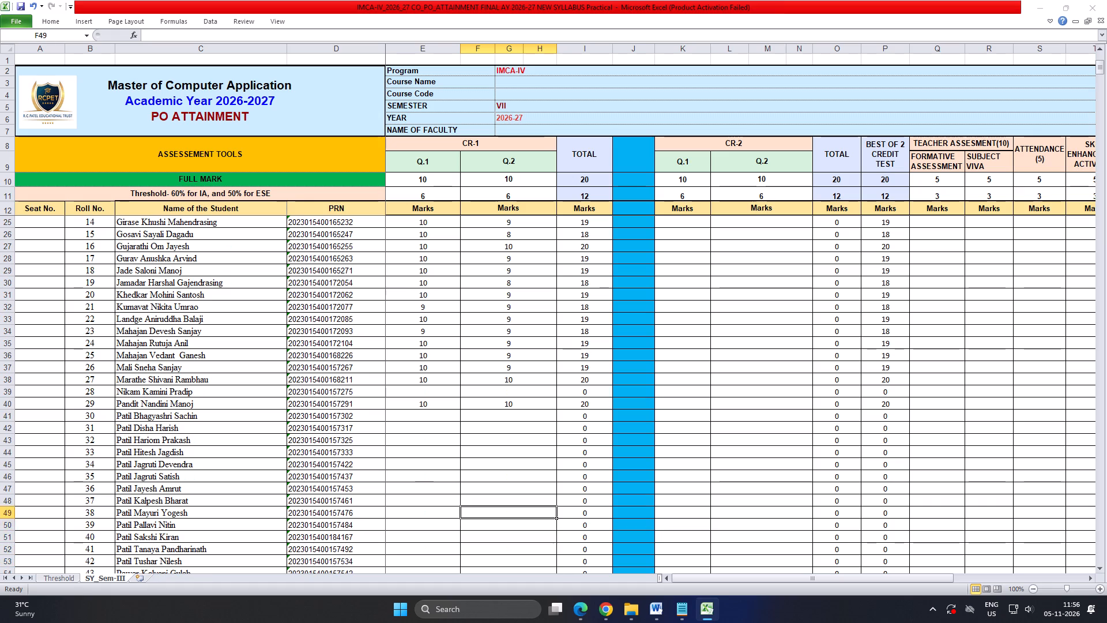
key("Up")
key("Up")
key("Up")
key("Up")
key("Up")
key("Up")
key("Up")
key("Up")
key("Left")
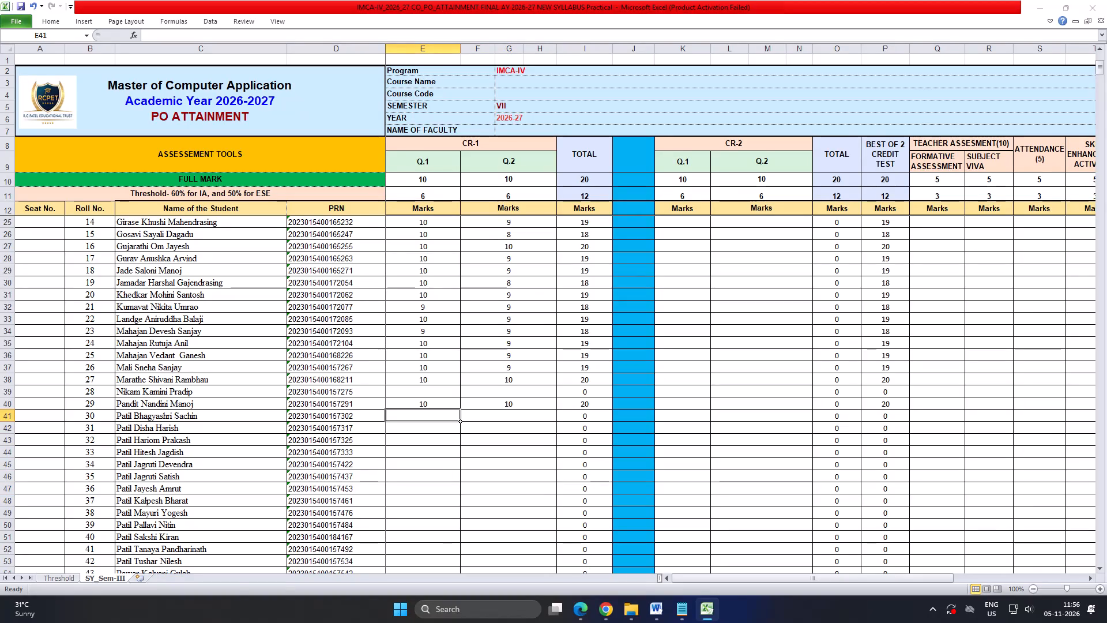
type("10")
key("Right")
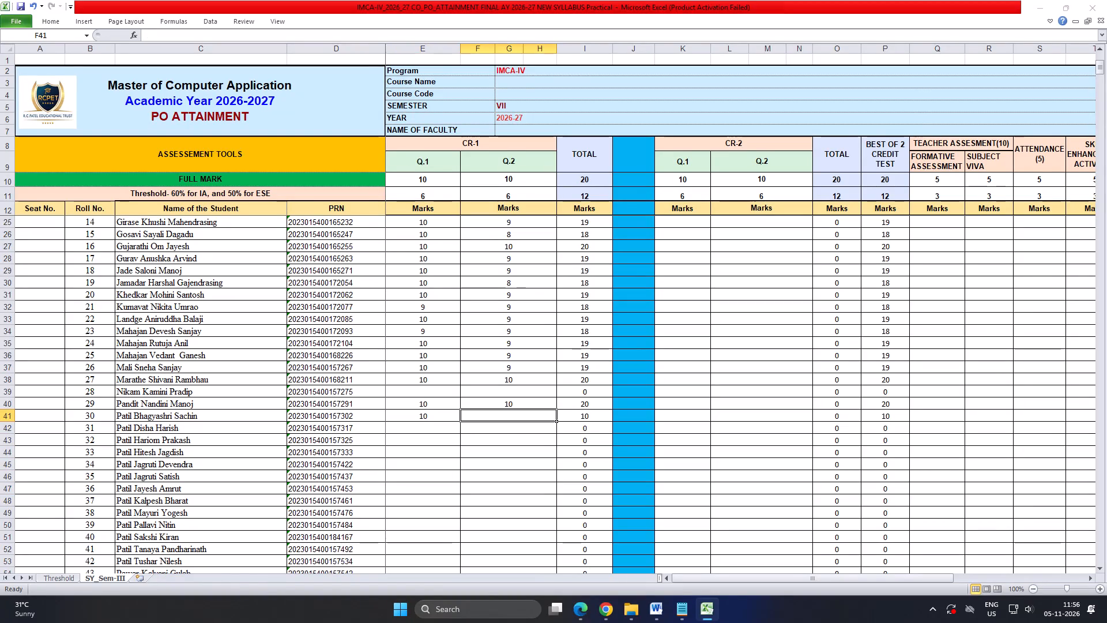
key("9")
key("Down")
key("Left")
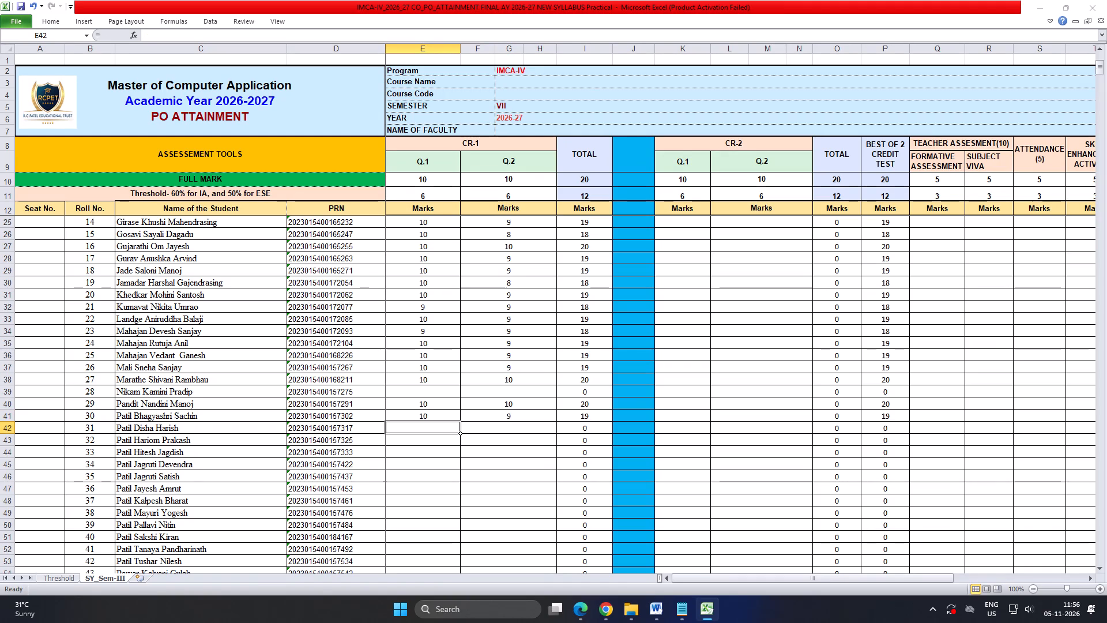
Enter the CR-1 Q.1 and Q.2 marks: 10 and 9 for roll no. 31, 10 and 9 for roll no. 32.
type("10")
key("Right")
key("9")
key("Right")
key("Down")
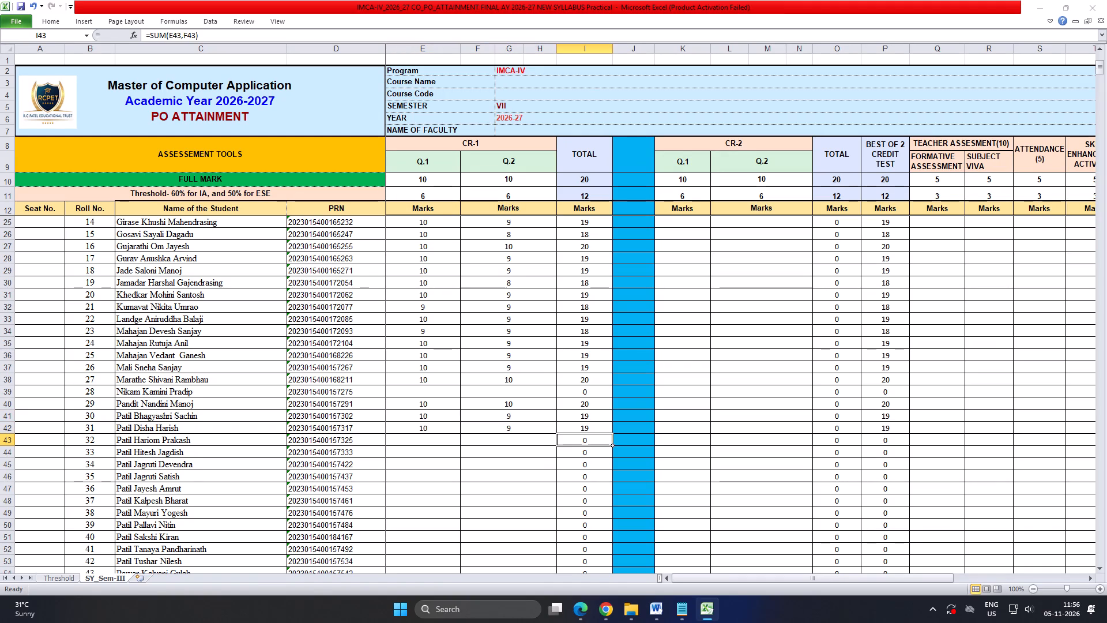
key("Left")
key("Left")
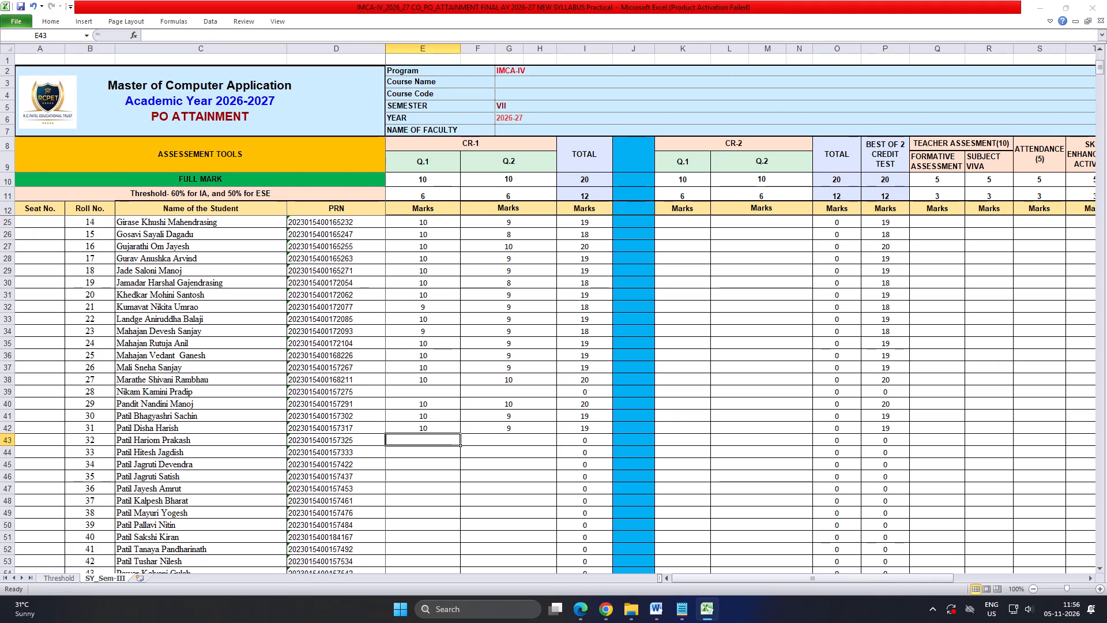
type("10")
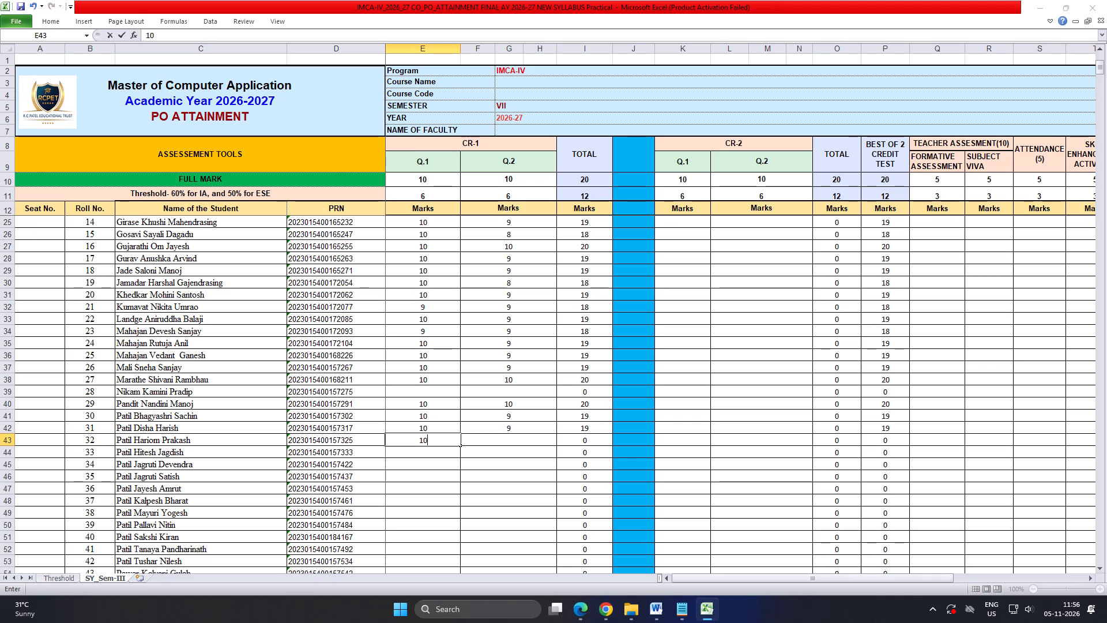
key("Right")
key("9")
key("Right")
key("Down")
key("Left")
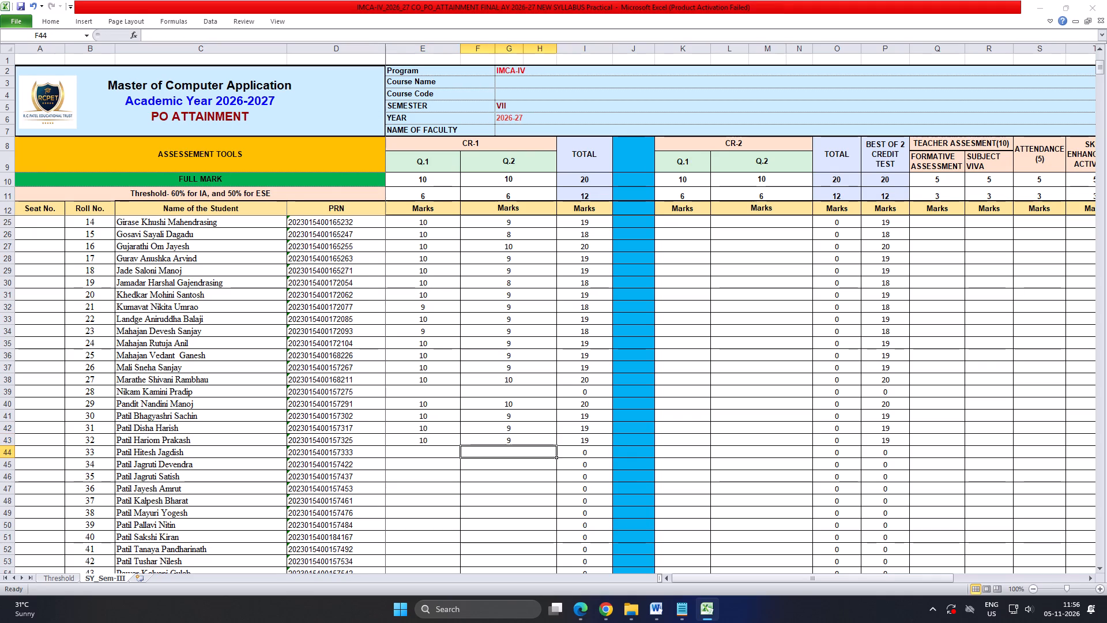
key("Left")
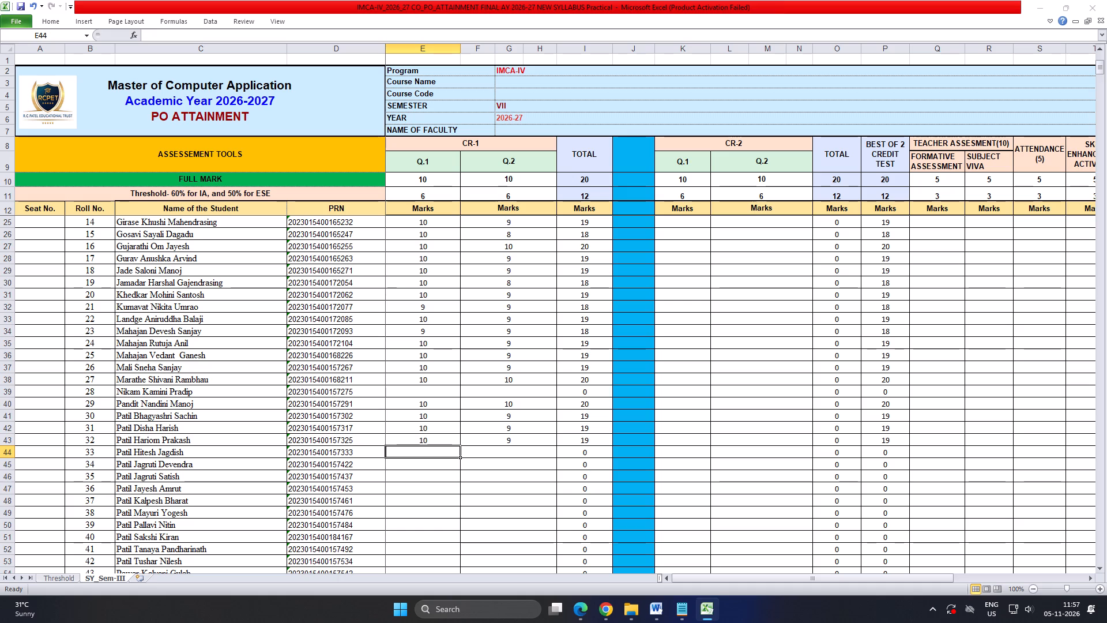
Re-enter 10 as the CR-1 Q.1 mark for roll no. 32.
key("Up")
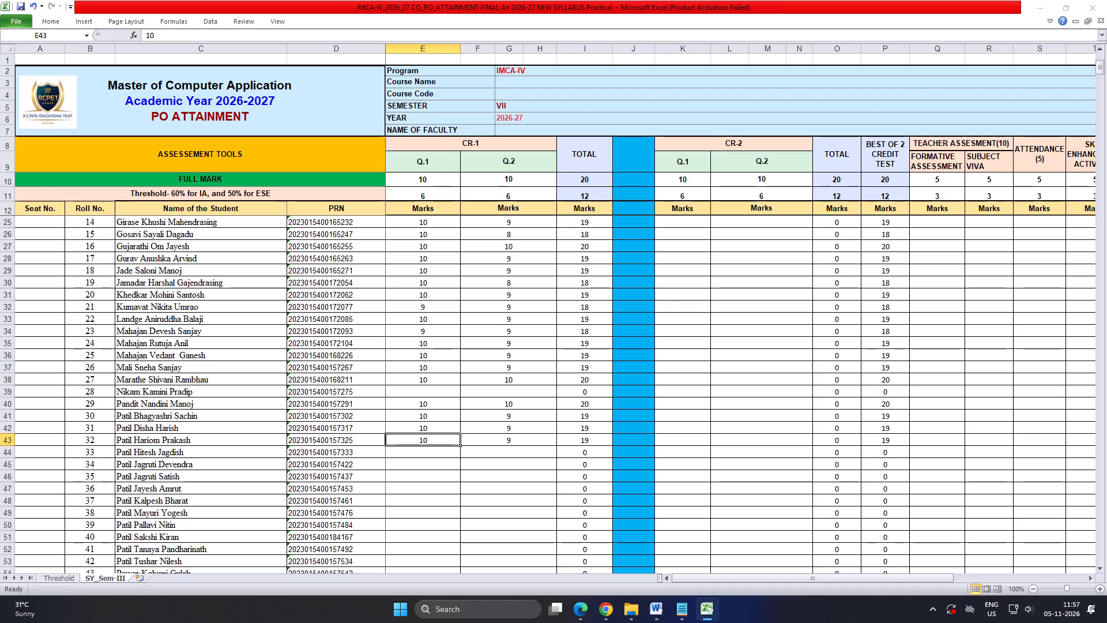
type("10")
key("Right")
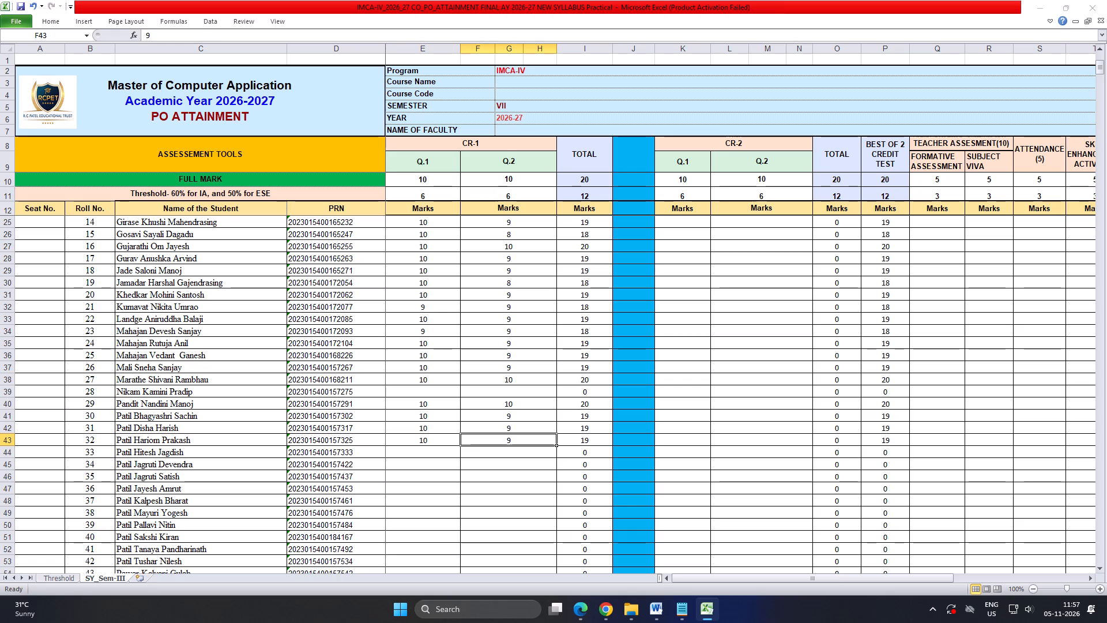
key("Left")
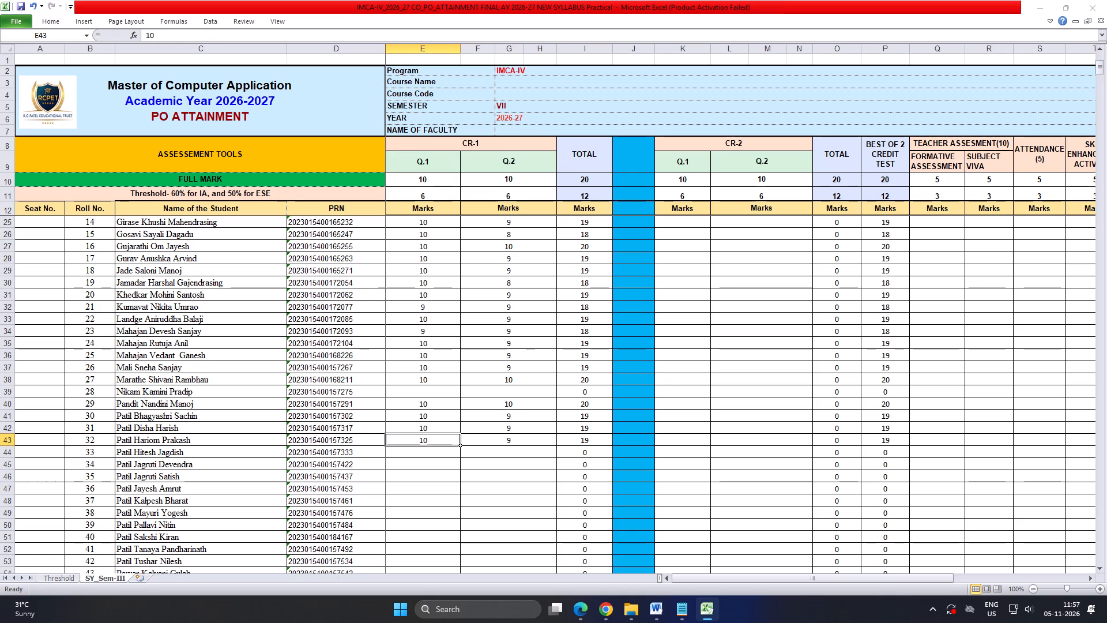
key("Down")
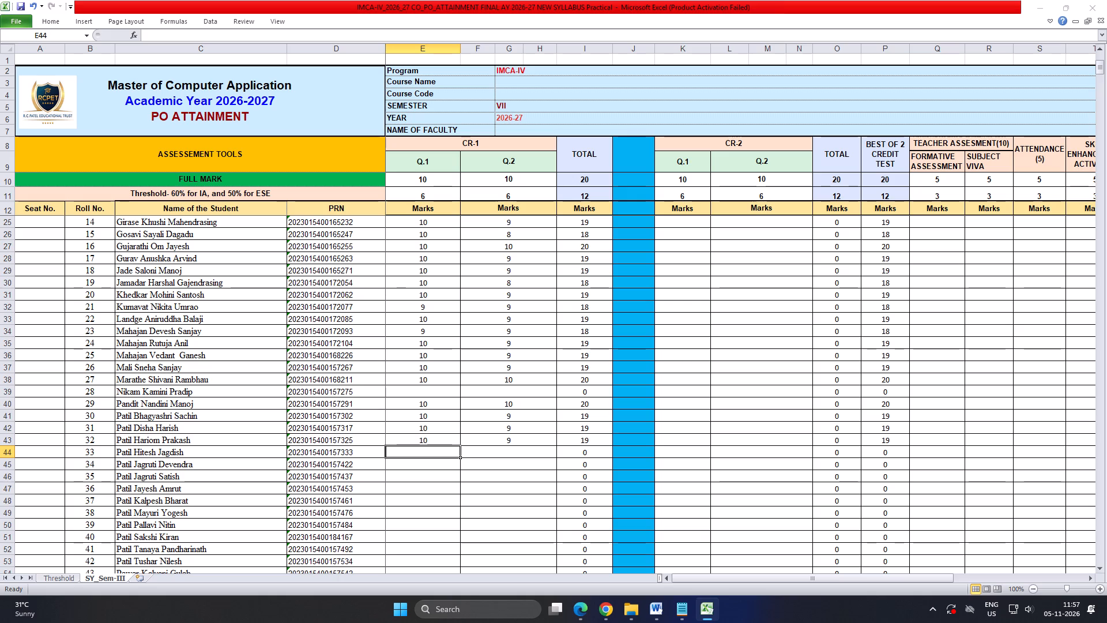
Enter the CR-1 Q.1 and Q.2 marks: 10 and 8 for roll no. 33, 9 and 9 for roll no. 34.
type("10")
key("Right")
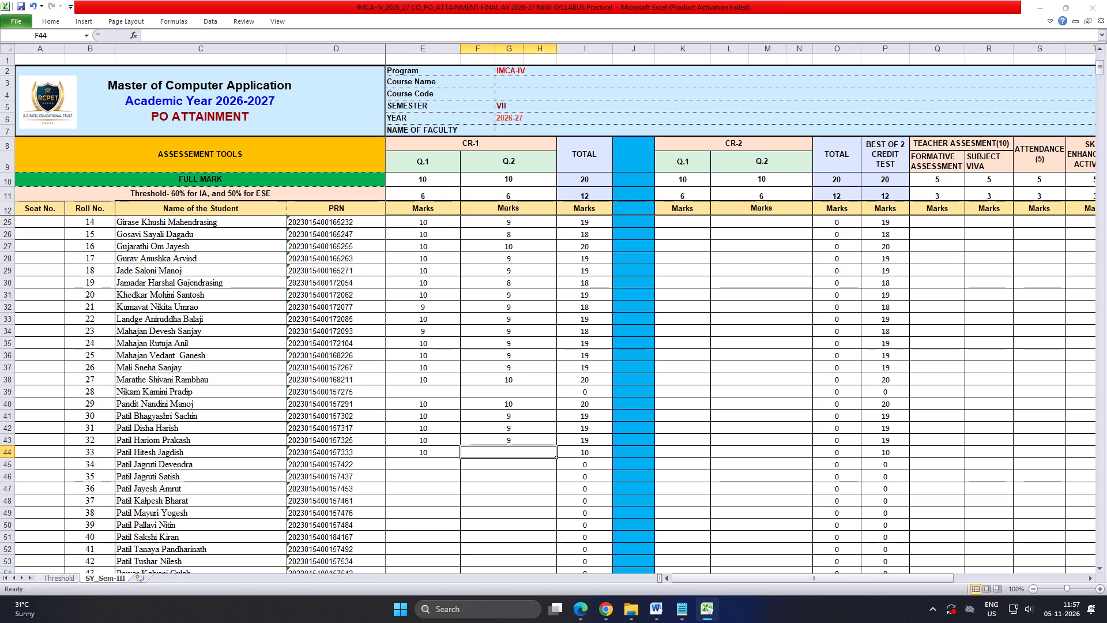
key("8")
key("Right")
key("Down")
key("Left")
key("Left")
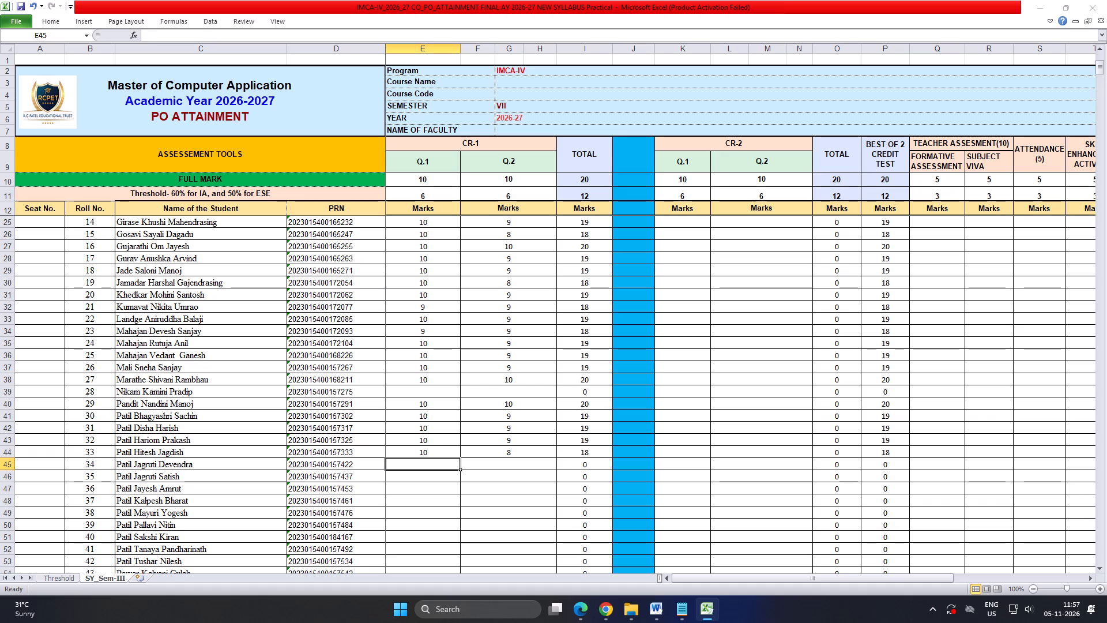
key("9")
key("Right")
key("9")
key("Down")
key("Left")
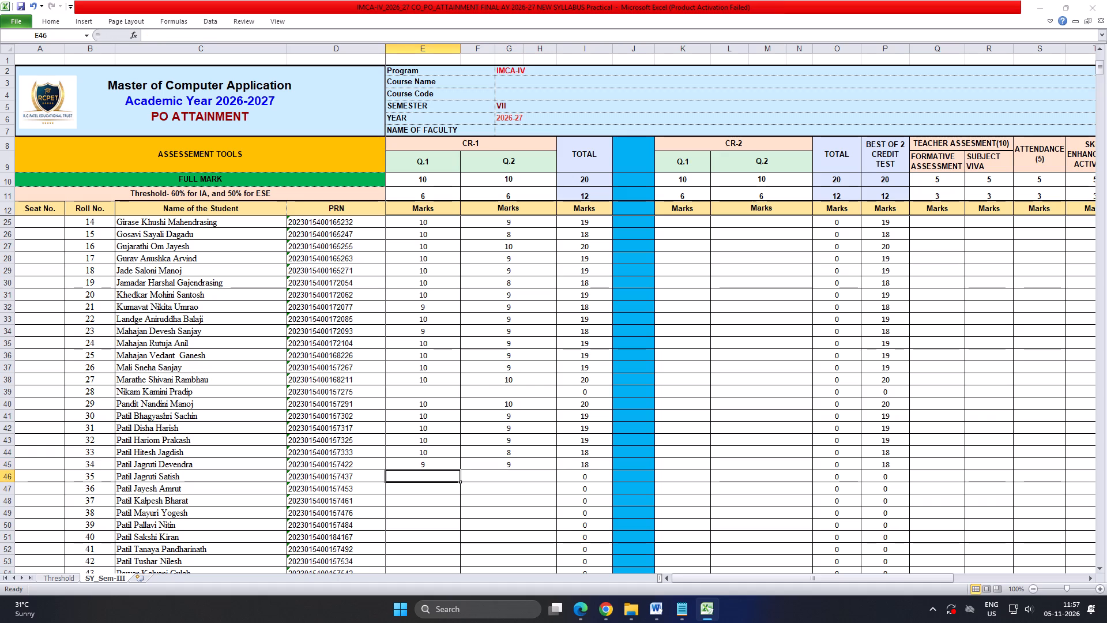
Enter the CR-1 Q.1 and Q.2 marks: 10 and 9 for roll no. 35, 10 and 9 for roll no. 36.
type("10")
key("Right")
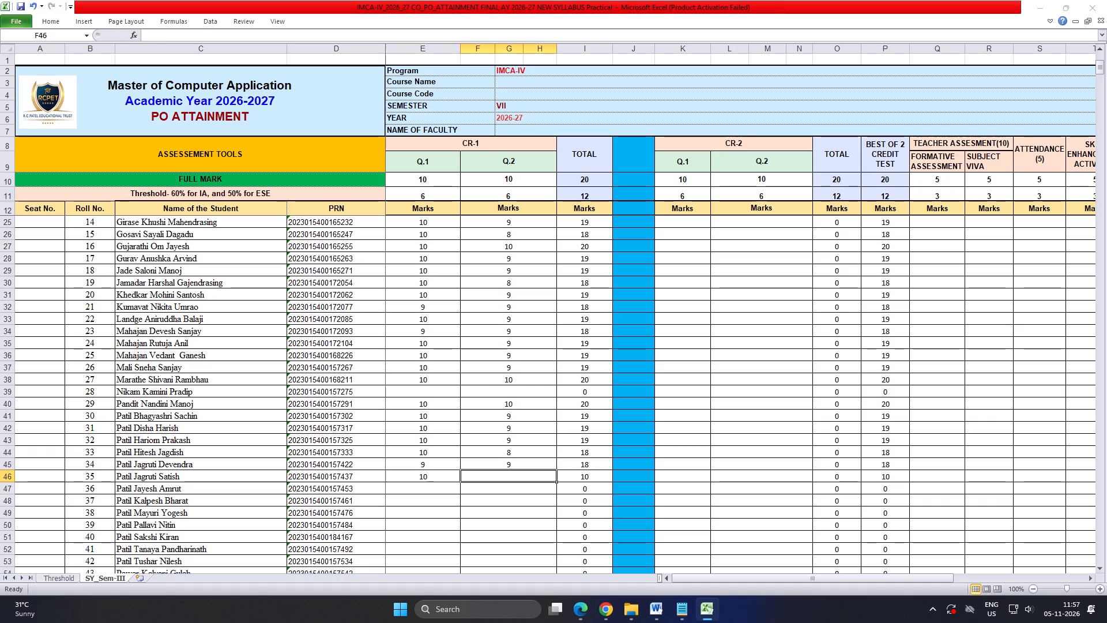
key("9")
key("Right")
key("Down")
key("Left")
key("Left")
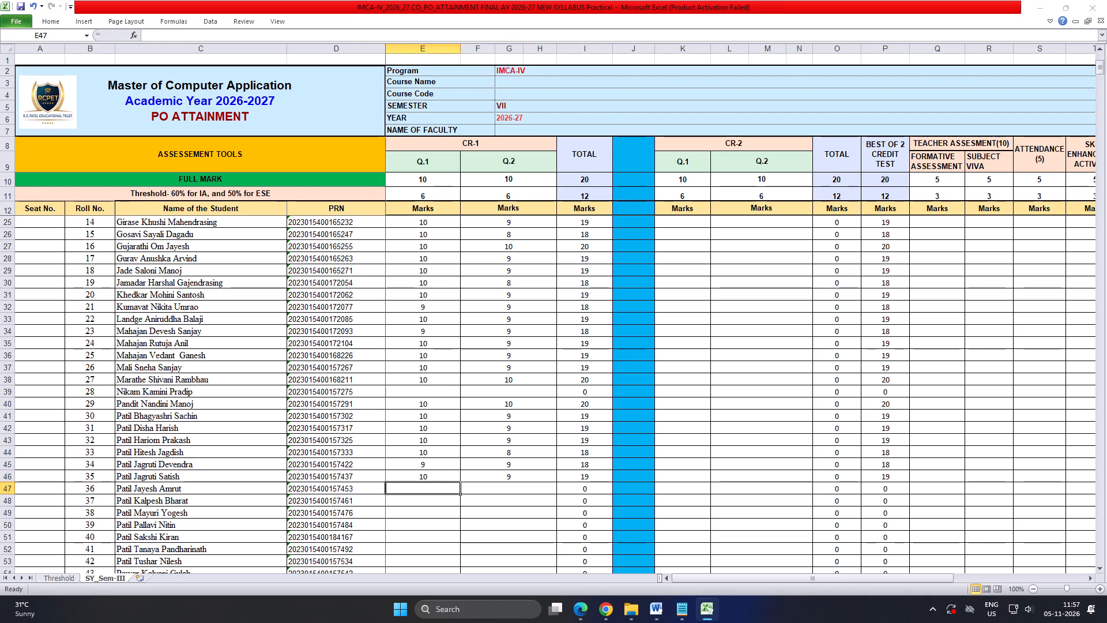
type("10")
key("Right")
key("9")
key("Down")
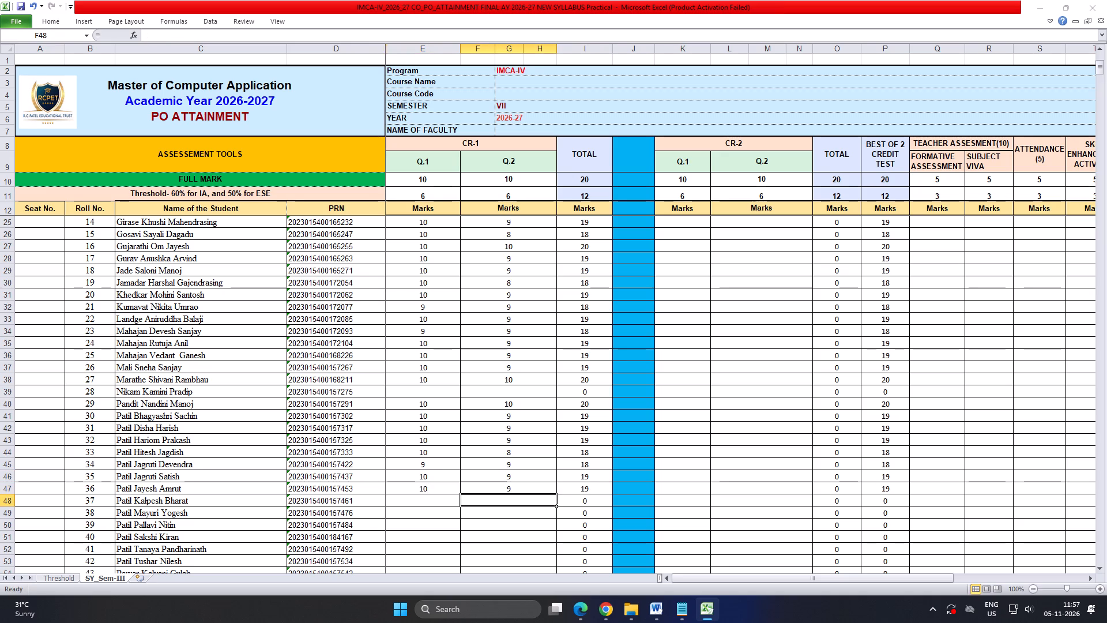
key("Left")
Switch to YouTube in Chrome and play the "Swarg Ha Nava Song" video from the suggested videos.
left_click(598, 611)
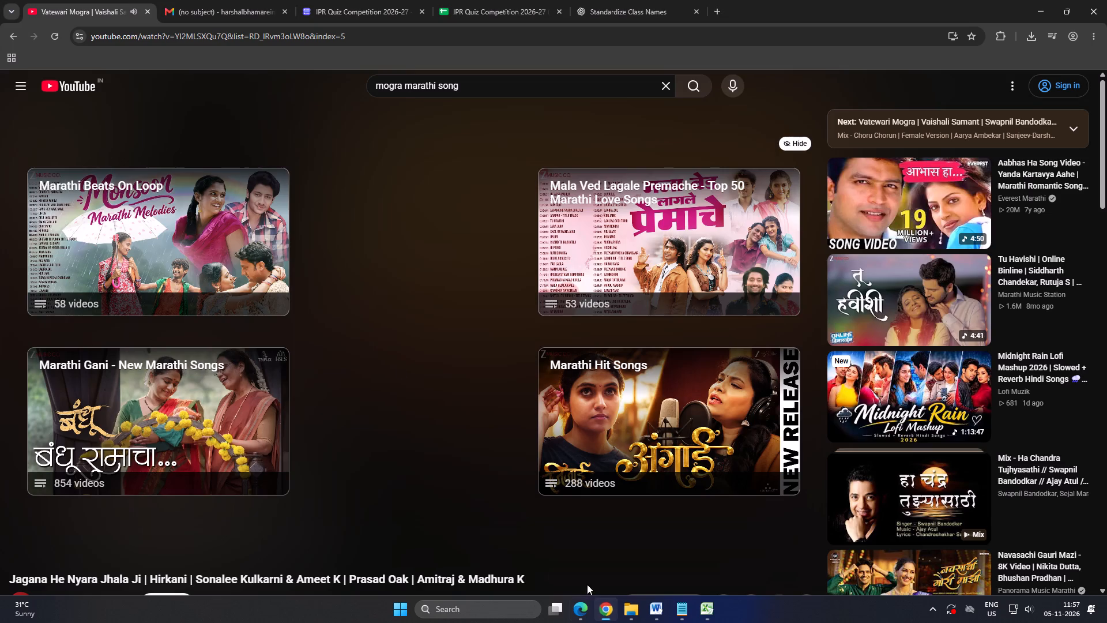
scroll(395, 400, "down", 7)
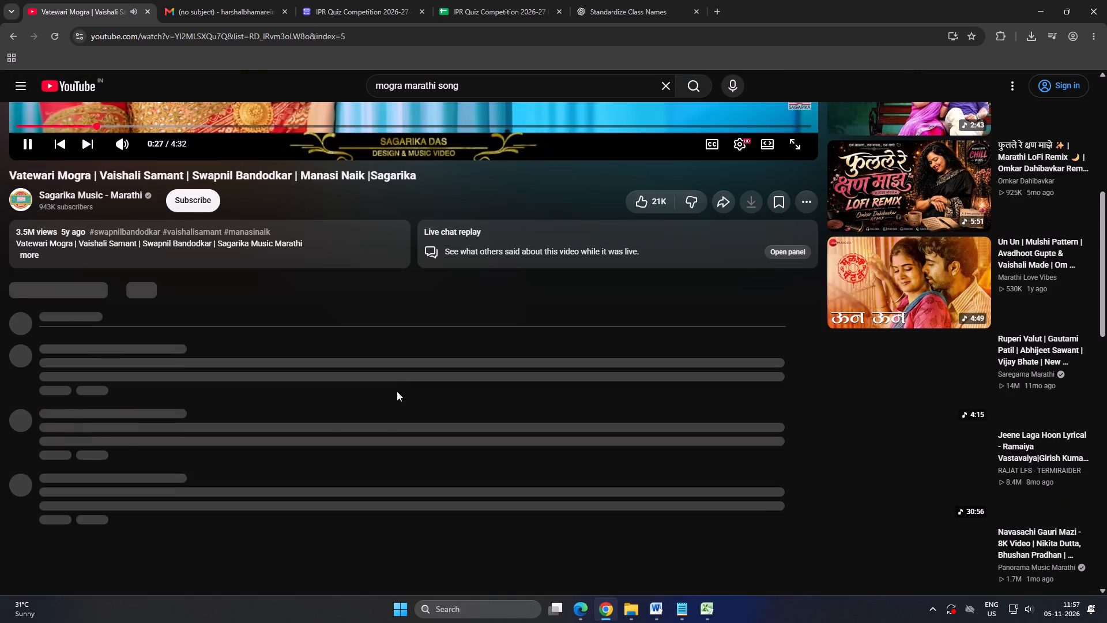
scroll(636, 401, "down", 4)
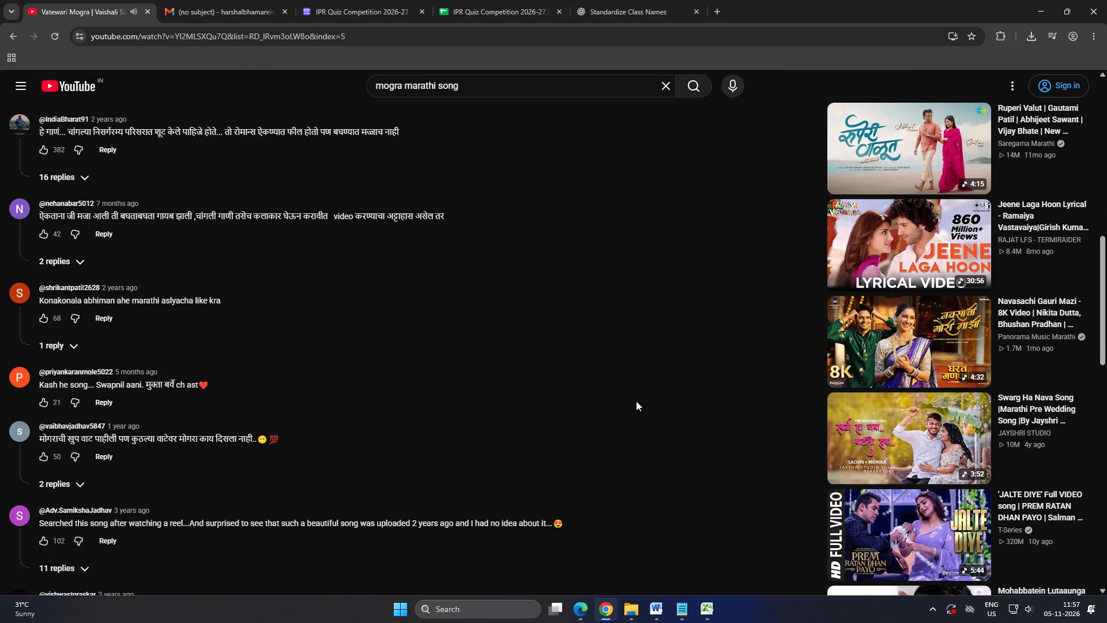
left_click(924, 457)
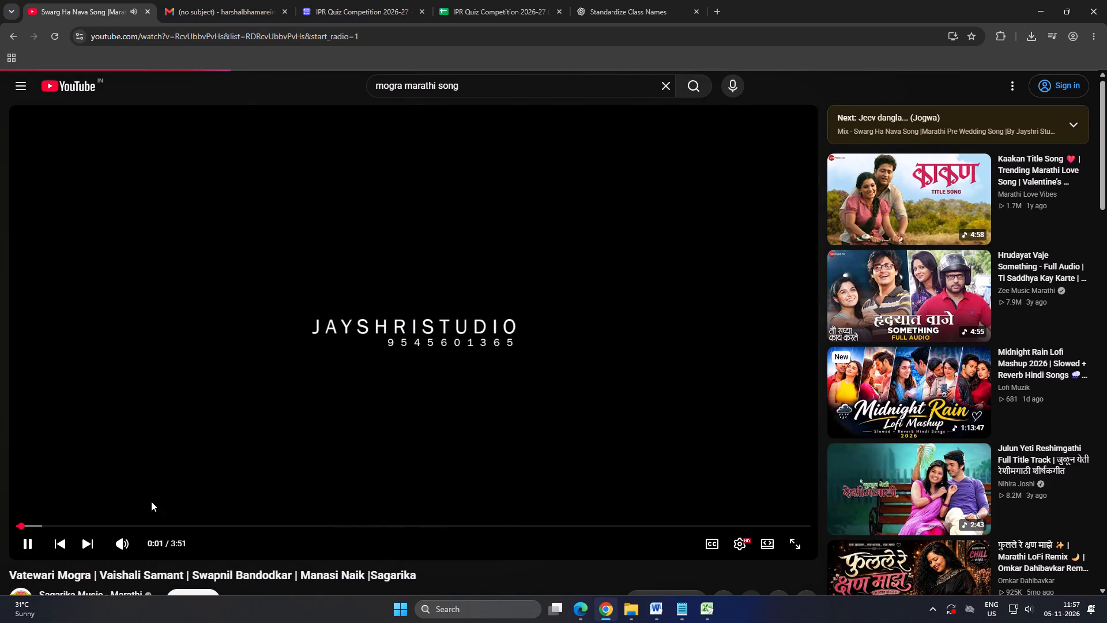
Return to the Excel workbook and enter the CR-1 marks for roll no. 37: 9 for Q.1 and 9 for Q.2.
left_click(704, 611)
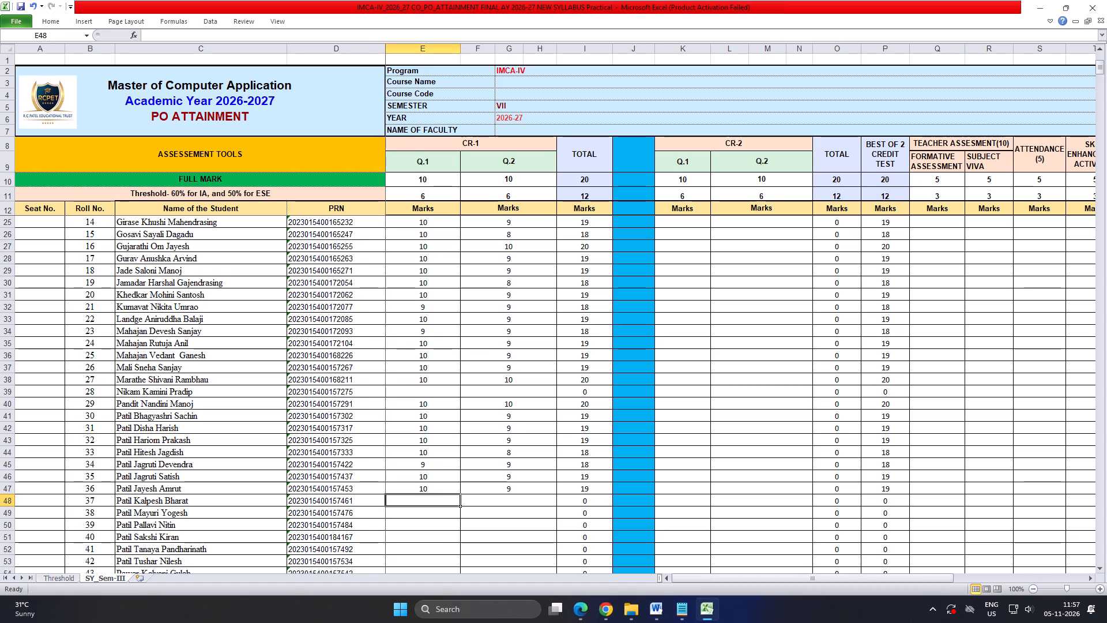
key("Up")
key("Down")
key("9")
key("Right")
key("9")
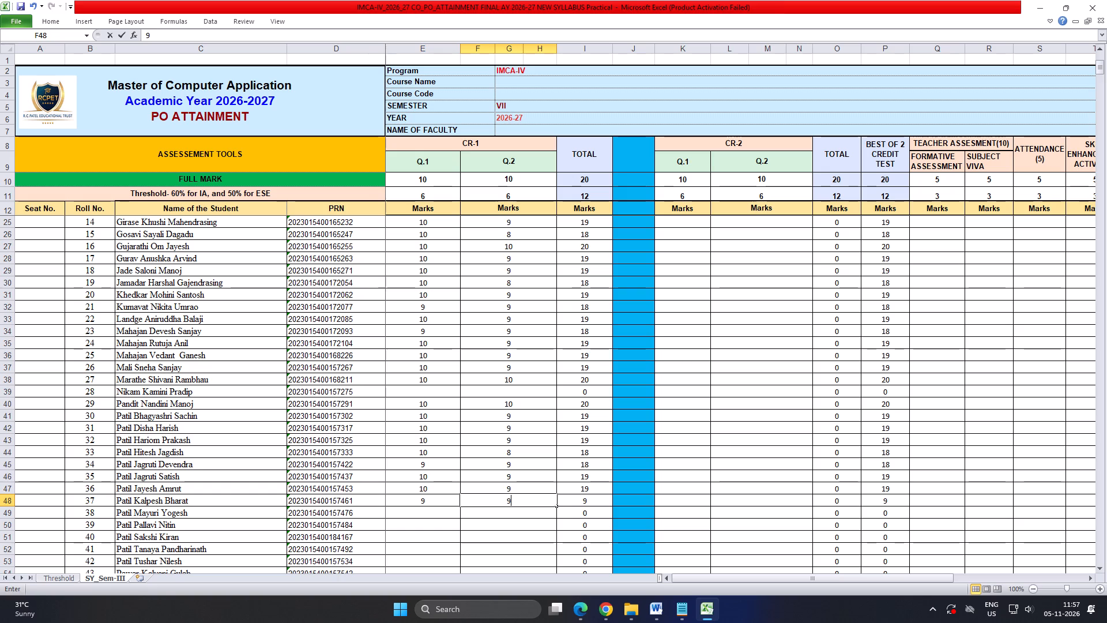
key("Down")
key("Left")
key("Left")
key("Right")
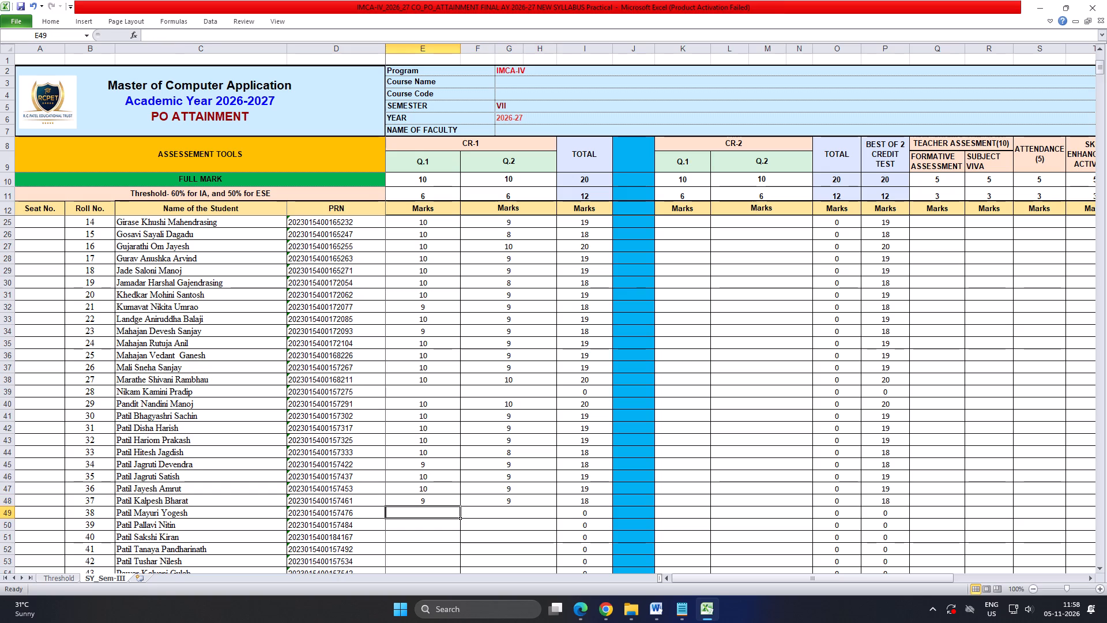
type("10")
key("Right")
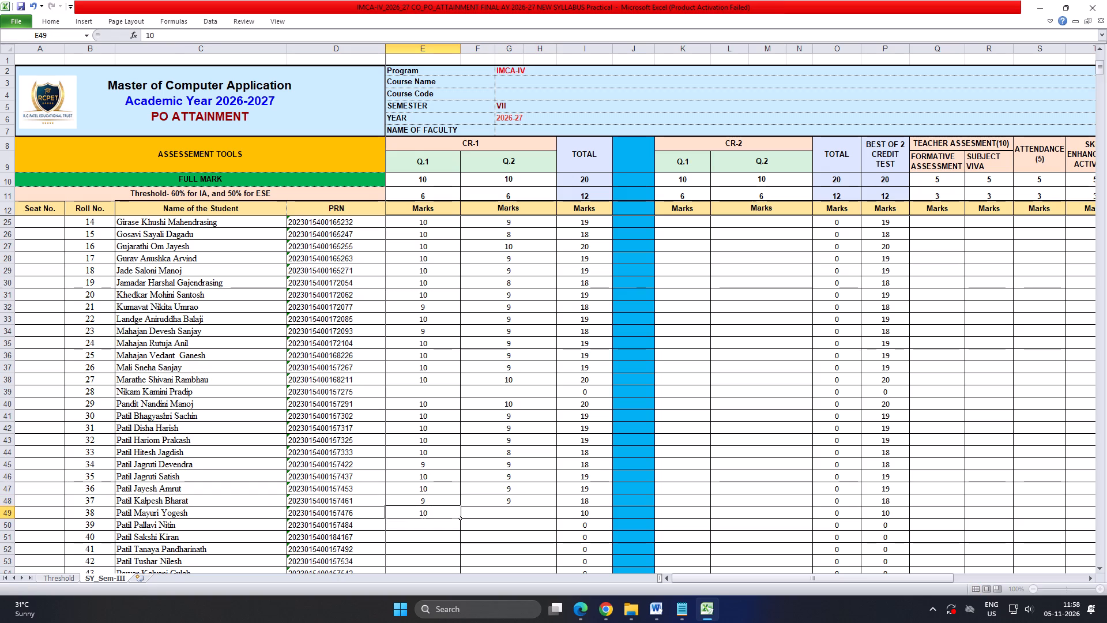
key("9")
key("Down")
key("Left")
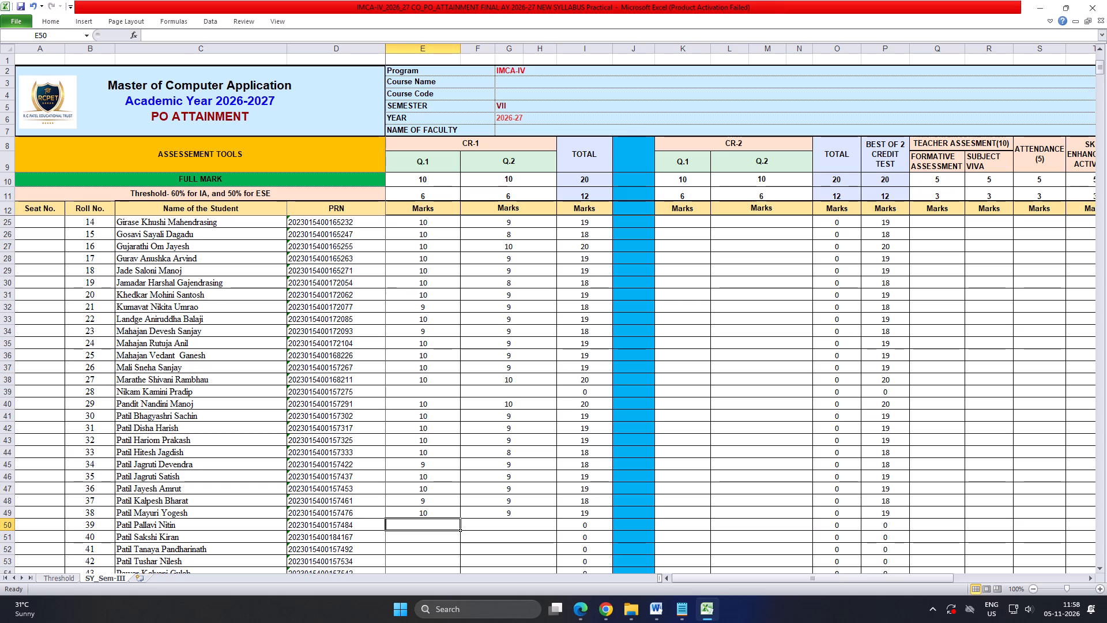
Enter the CR-1 Q.1 and Q.2 marks: 9 and 9 for roll no. 39, 10 and 9 for roll no. 40.
key("9")
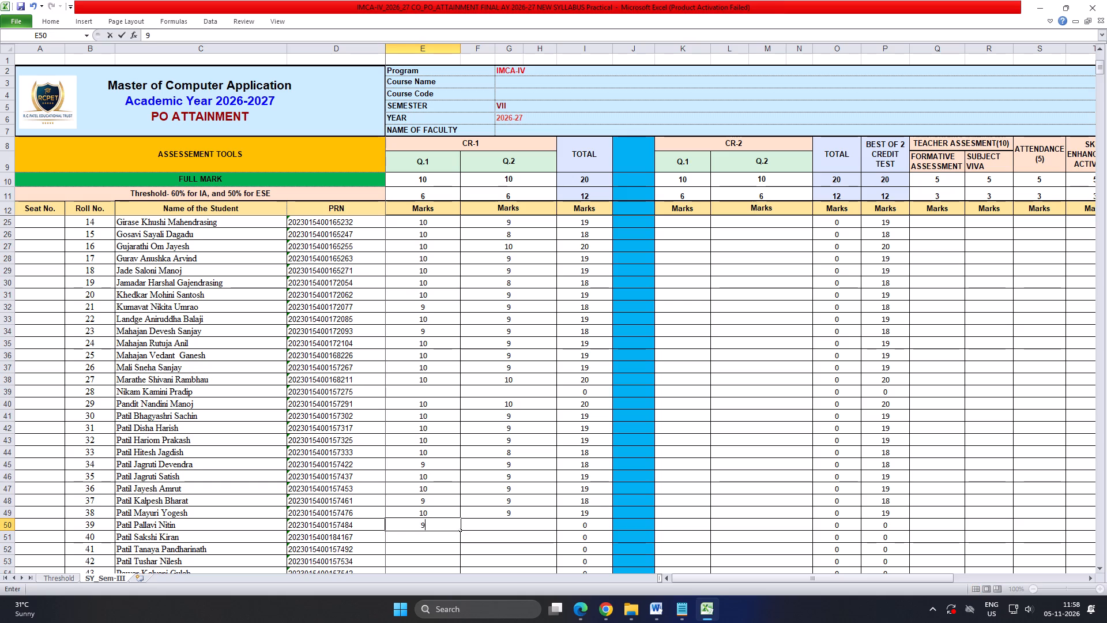
key("Right")
key("9")
key("Down")
key("Left")
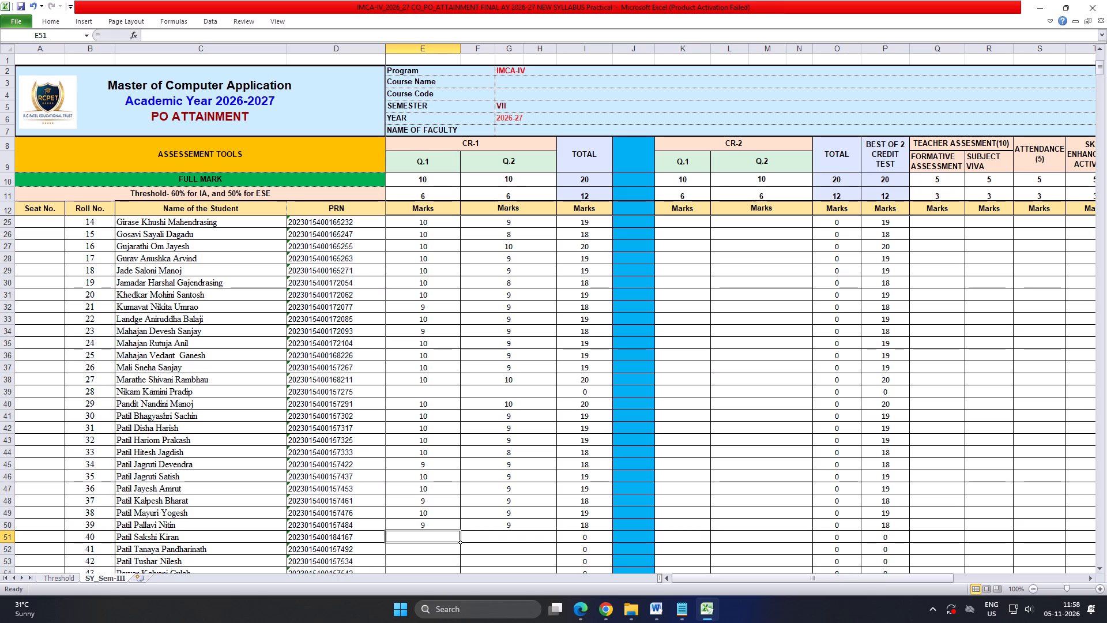
type("10")
key("Right")
key("9")
key("Right")
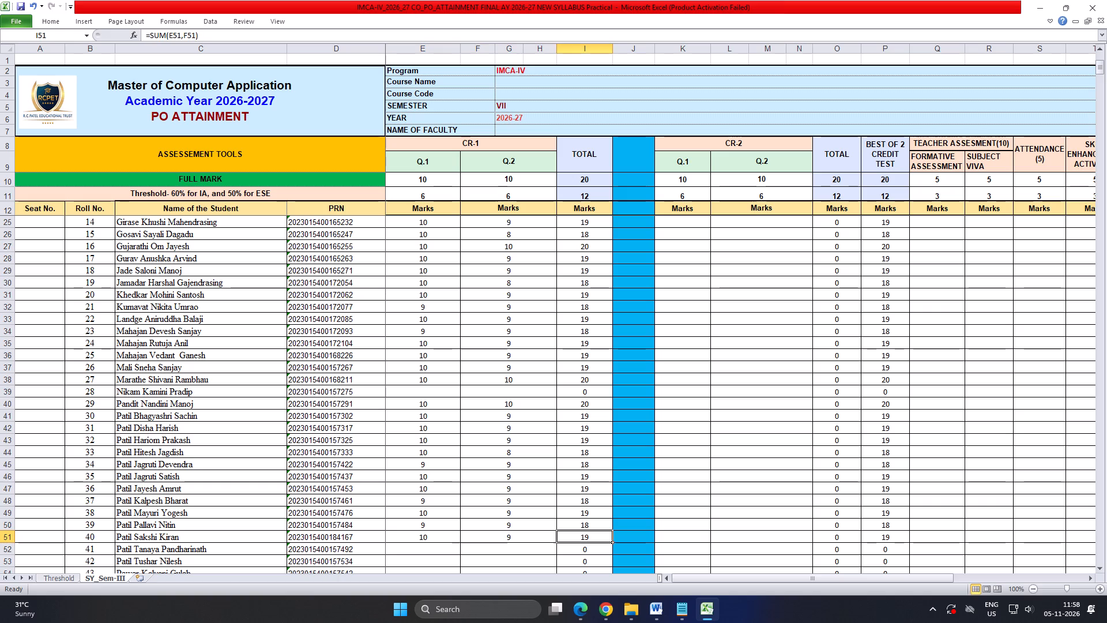
key("Down")
key("Left")
key("Left")
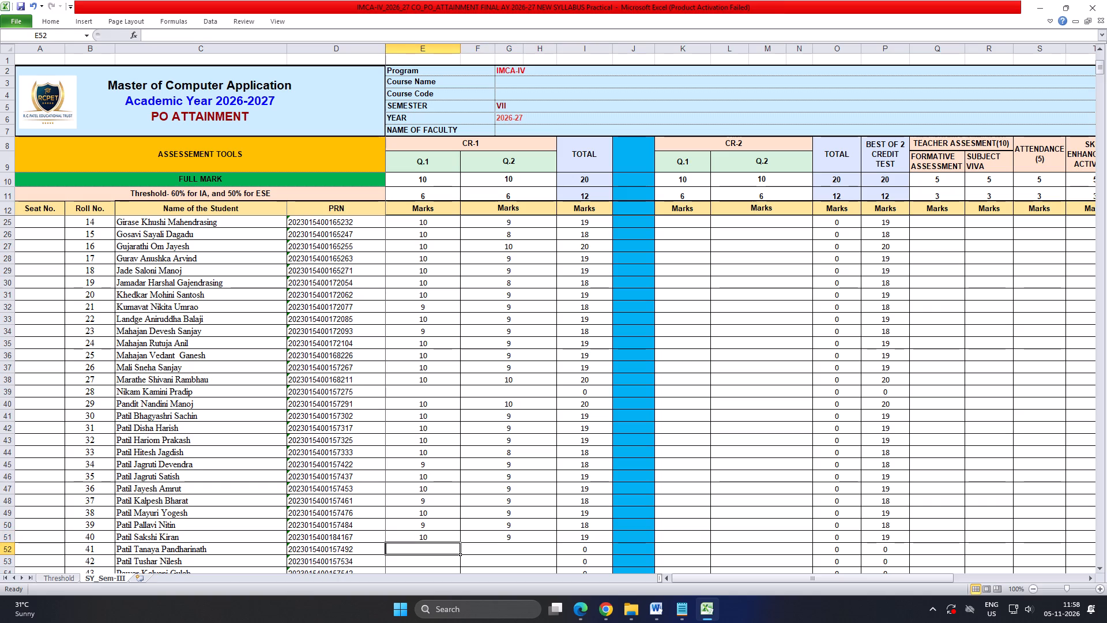
Enter the CR-1 Q.1 and Q.2 marks: 10 and 10 for roll no. 41, 9 and 9 for roll no. 42.
type("10")
key("Right")
type("10")
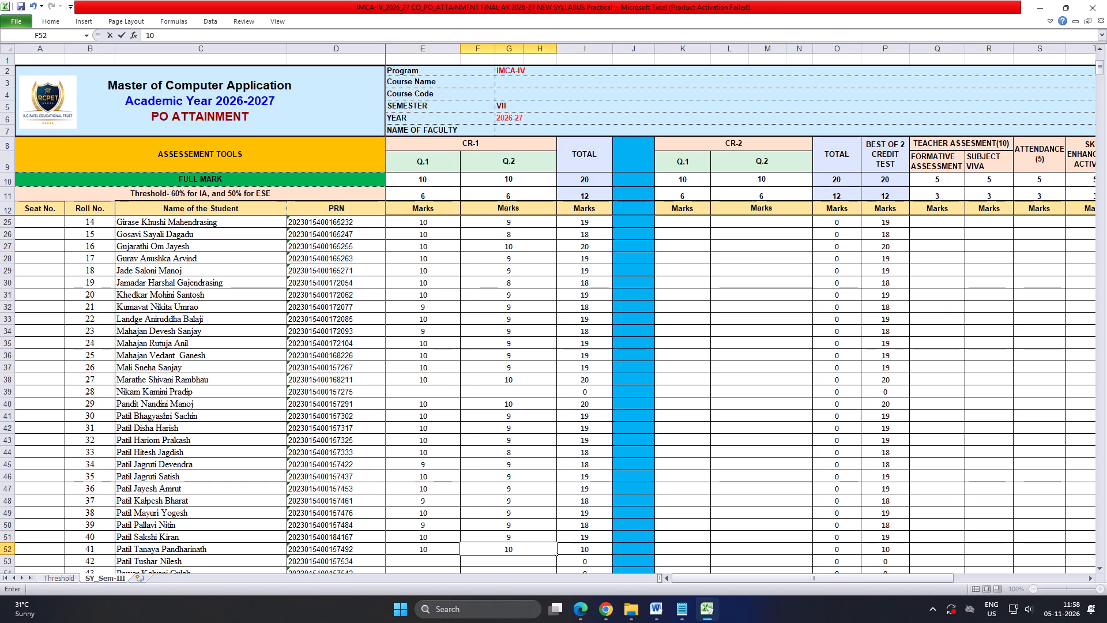
key("Down")
key("Left")
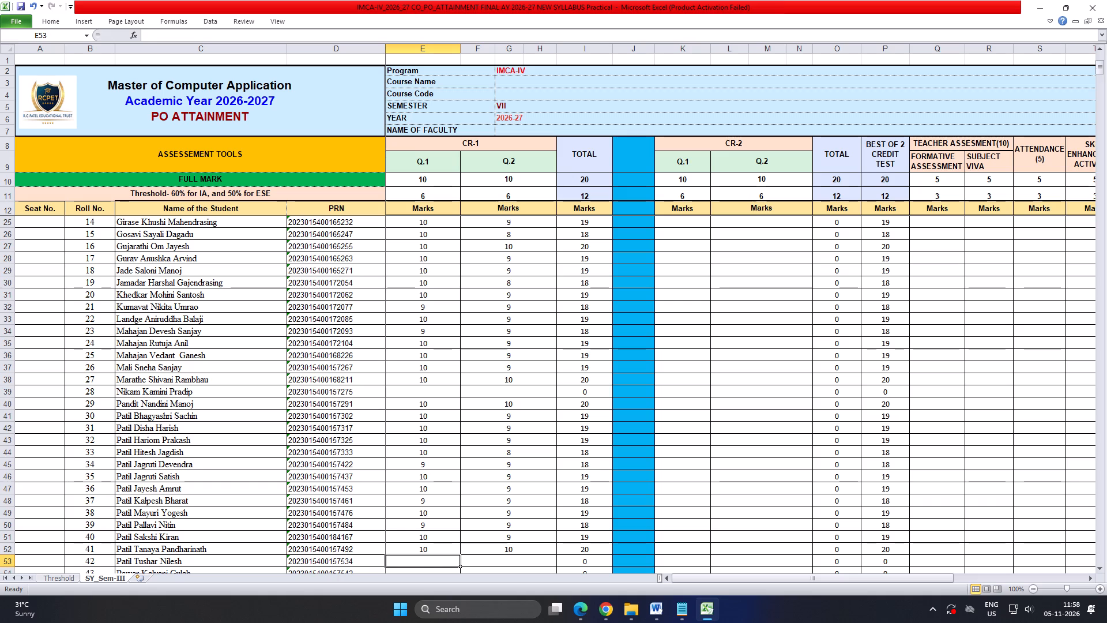
key("9")
key("Right")
key("9")
key("Down")
key("Left")
key("Left")
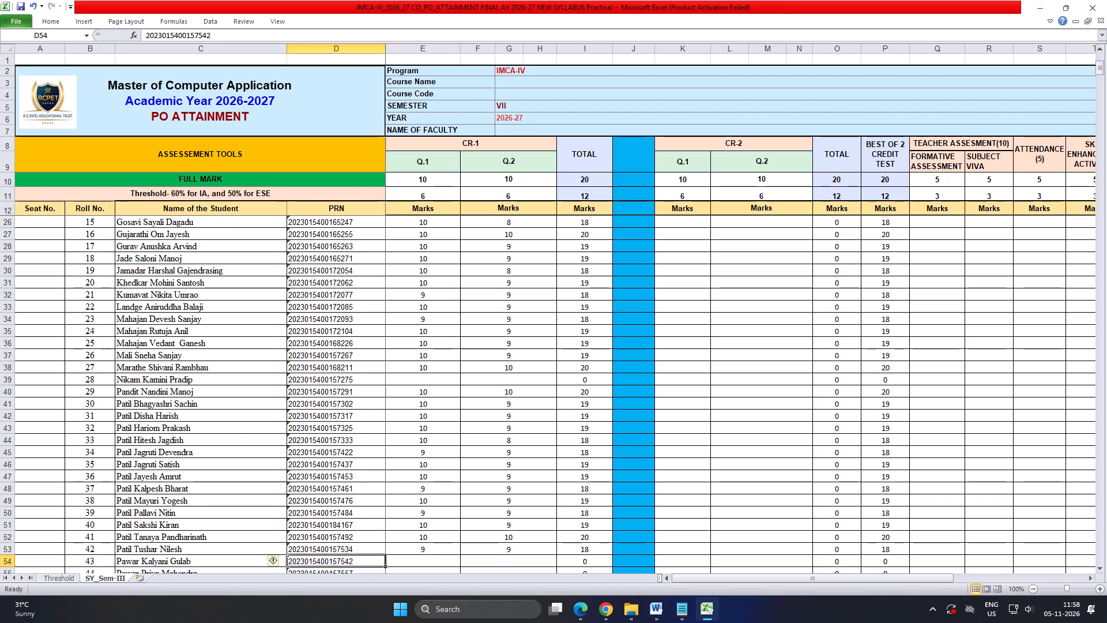
key("Right")
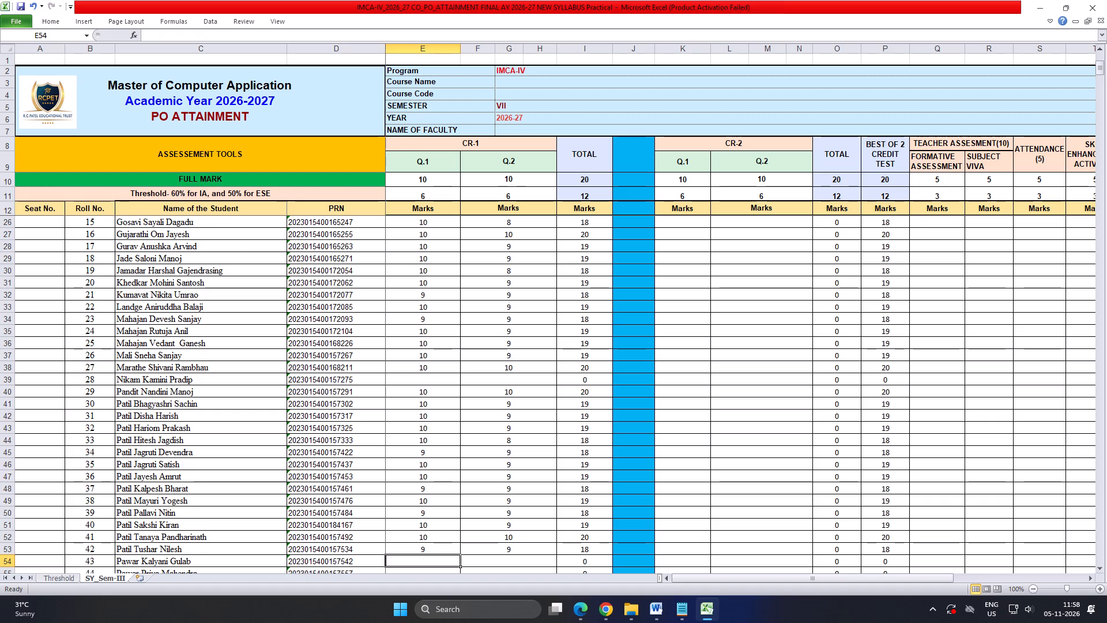
Enter the CR-1 marks for roll no. 43: 10 for Q.1 and 9 for Q.2.
type("10")
key("Right")
key("9")
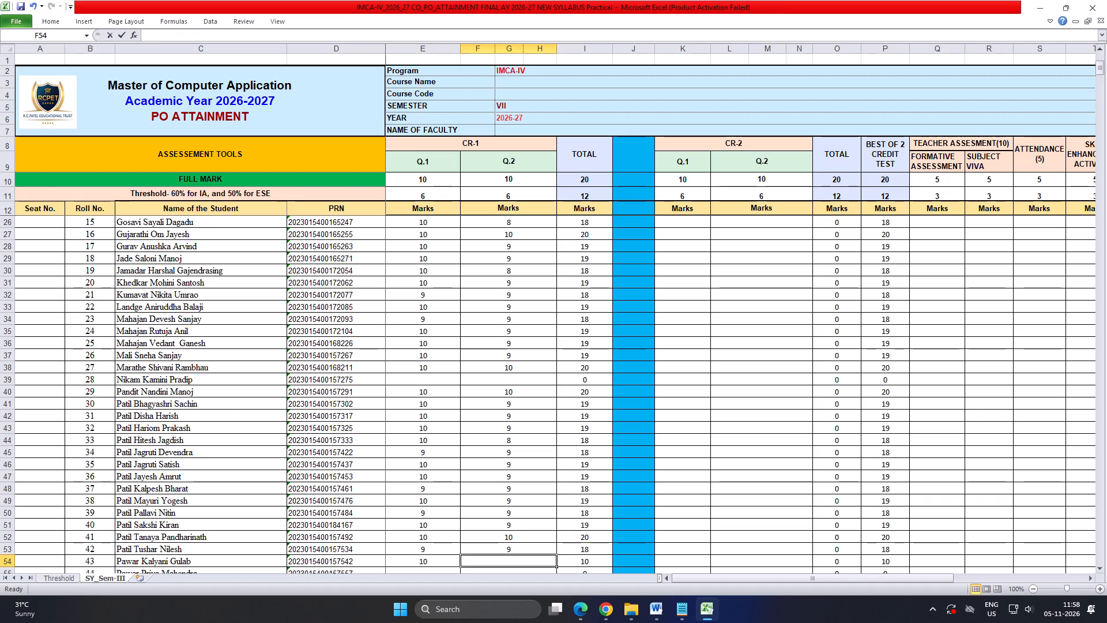
key("Down")
Look through the student rows from roll no. 44 to 57 that still need CR-1 marks.
key("Down")
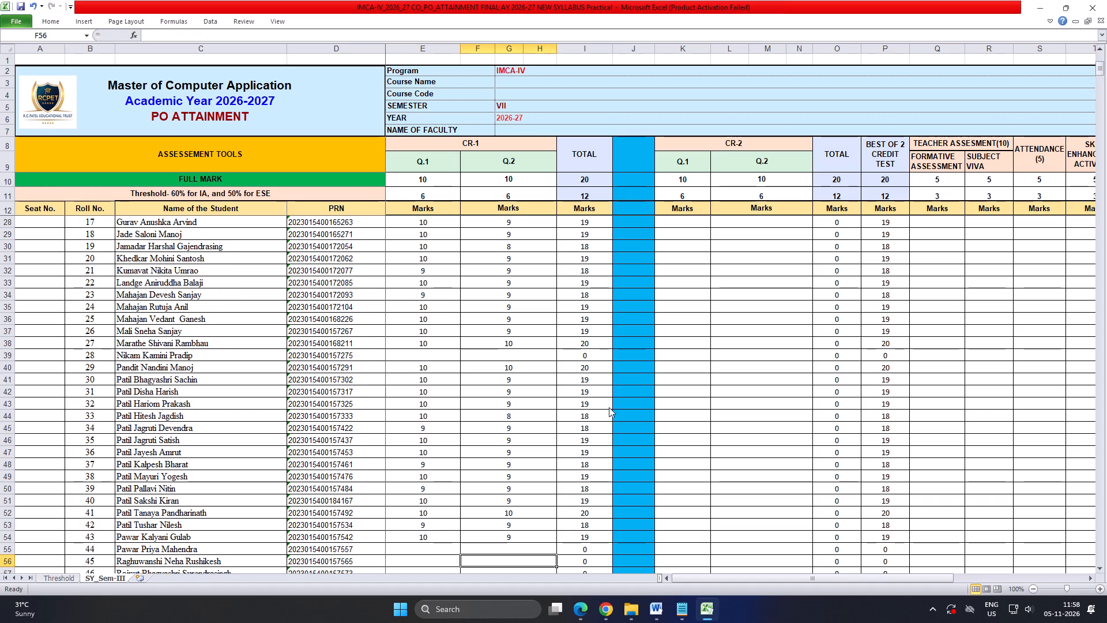
key("Up")
key("Down")
key("Down")
key("Down")
key("Down")
key("Down")
key("Down")
key("Down")
key("Down")
key("Down")
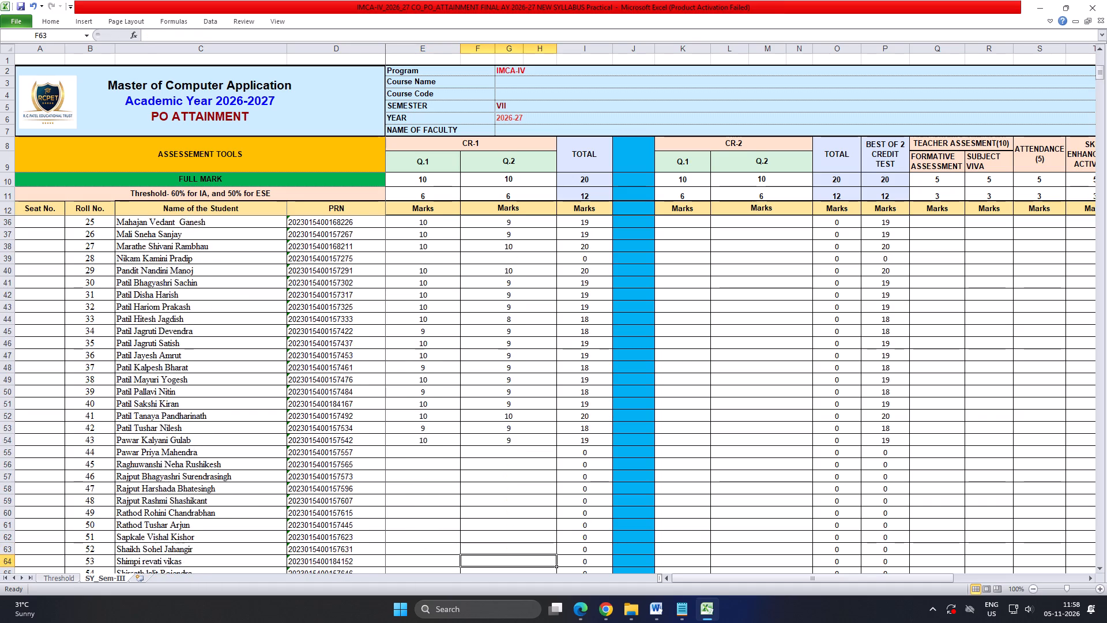
key("Down")
key("Down")
key("Down")
key("Down")
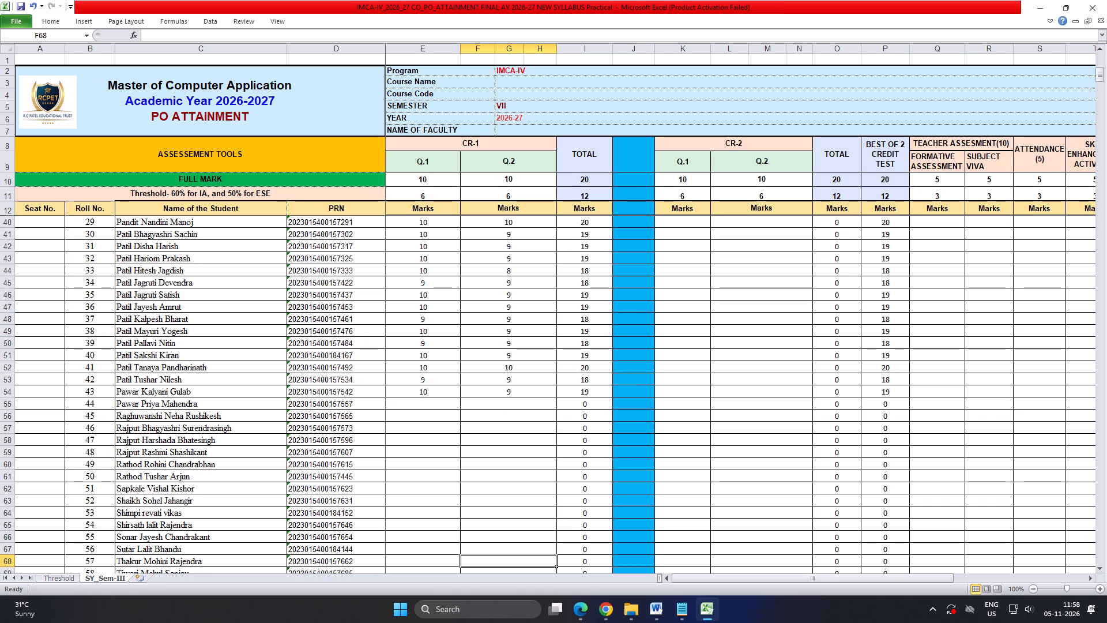
key("Up")
key("Up")
key("Up")
key("Up")
key("Up")
key("Up")
key("Up")
key("Up")
key("Up")
key("Up")
key("Up")
key("Up")
key("Up")
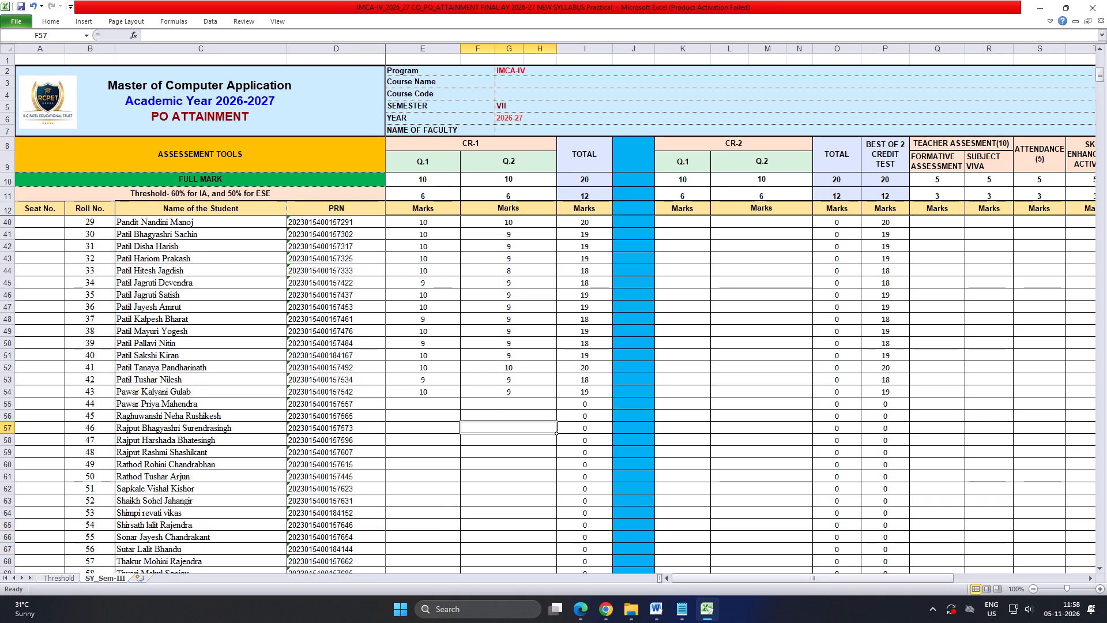
Enter the CR-1 Q.1 and Q.2 marks: 10 and 9 for roll no. 44, 10 and 10 for roll no. 45.
key("Left")
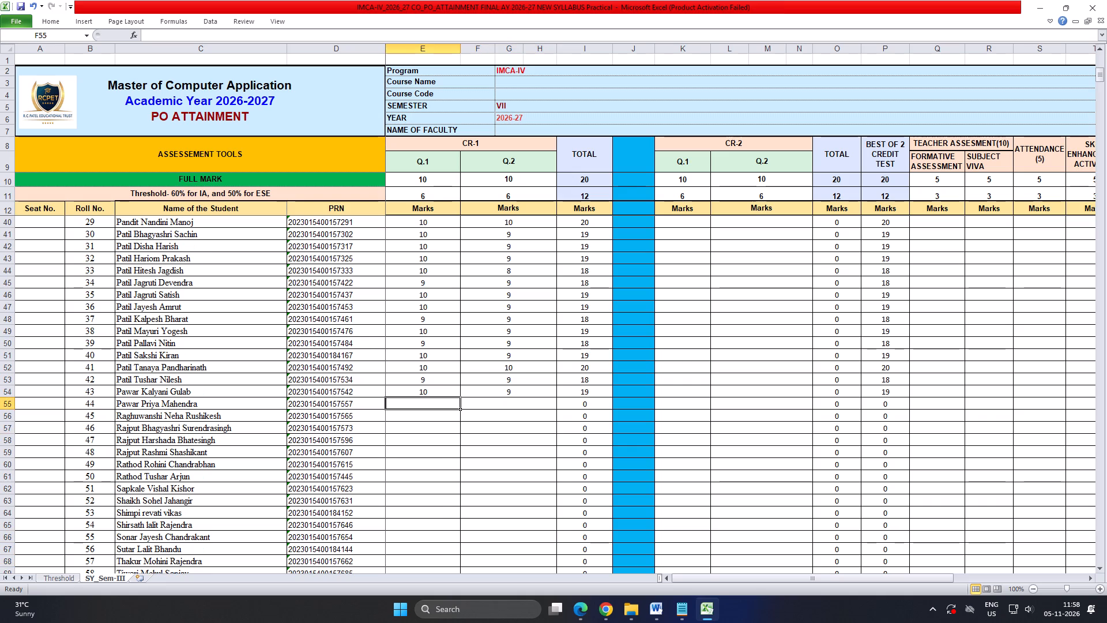
type("10")
key("Right")
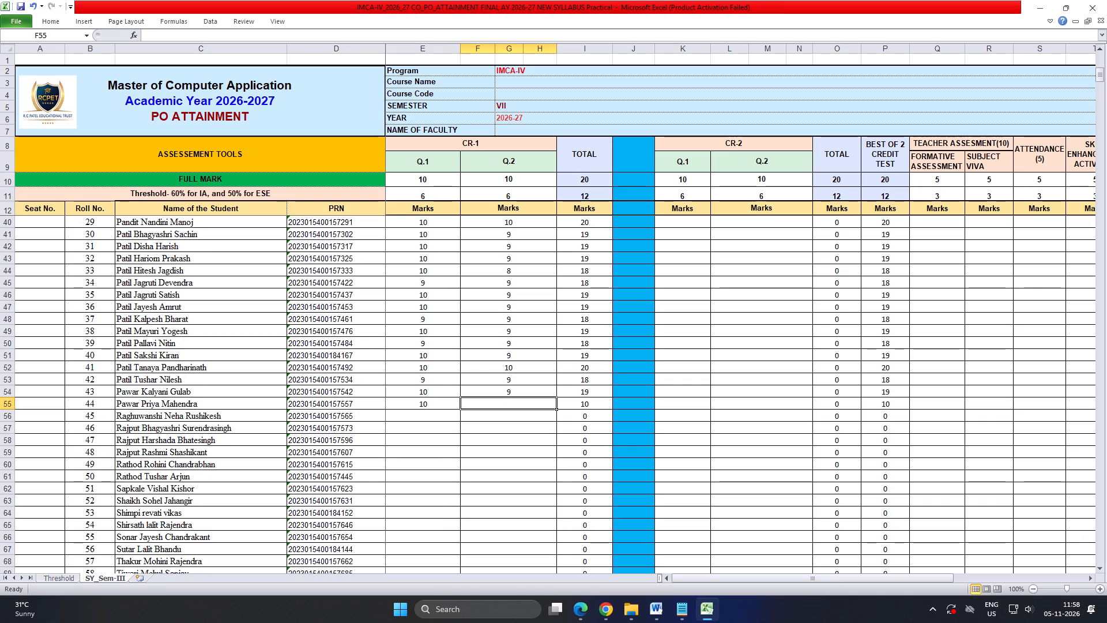
key("9")
key("Down")
key("Left")
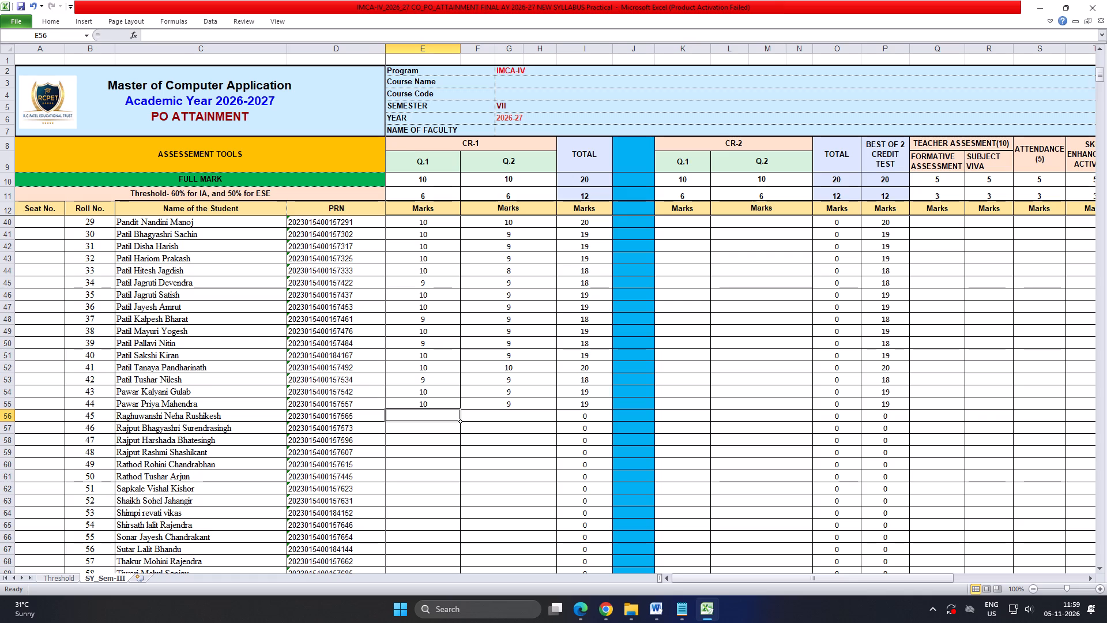
type("10")
key("Right")
type("10")
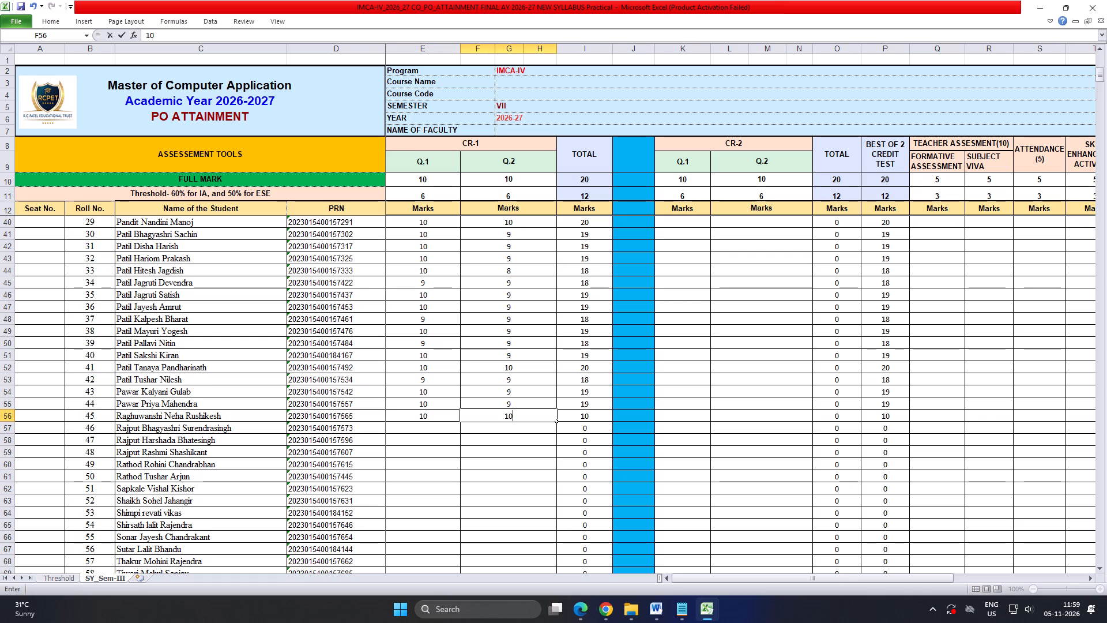
key("Down")
key("Left")
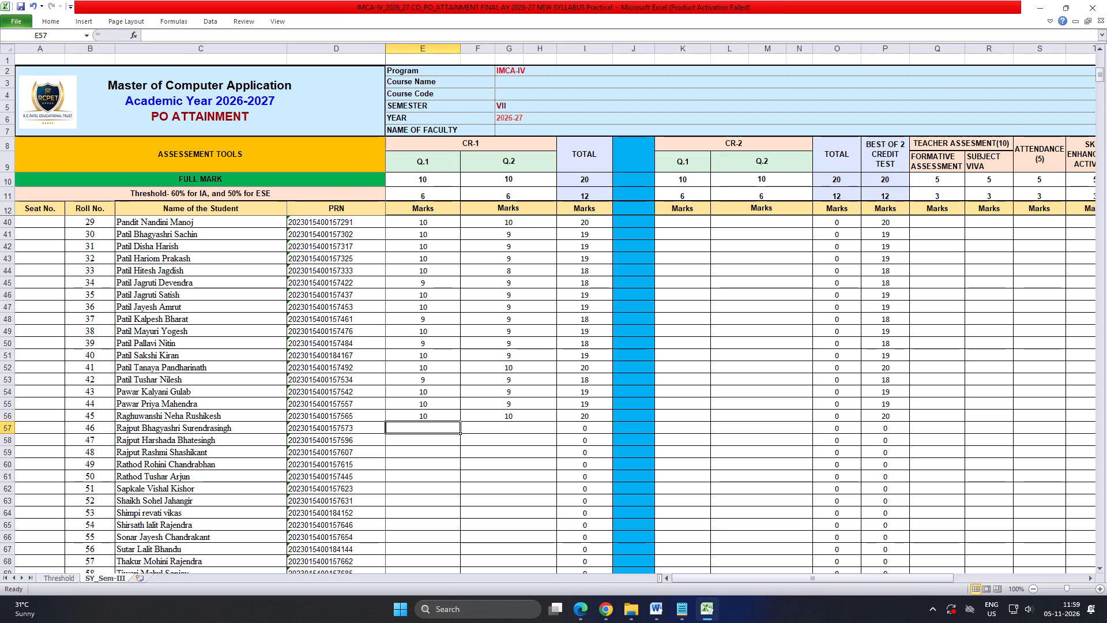
Enter the CR-1 Q.1 and Q.2 marks: 10 and 9 for roll no. 46, 10 and 9 for roll no. 47.
type("10")
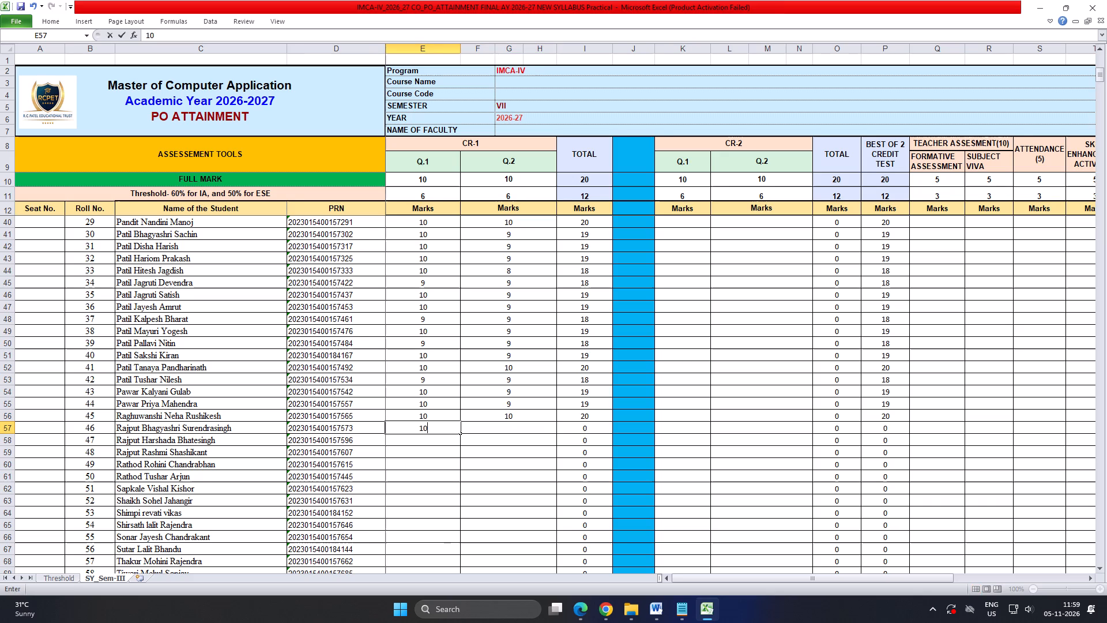
key("Right")
key("9")
key("Down")
key("Left")
key("Down")
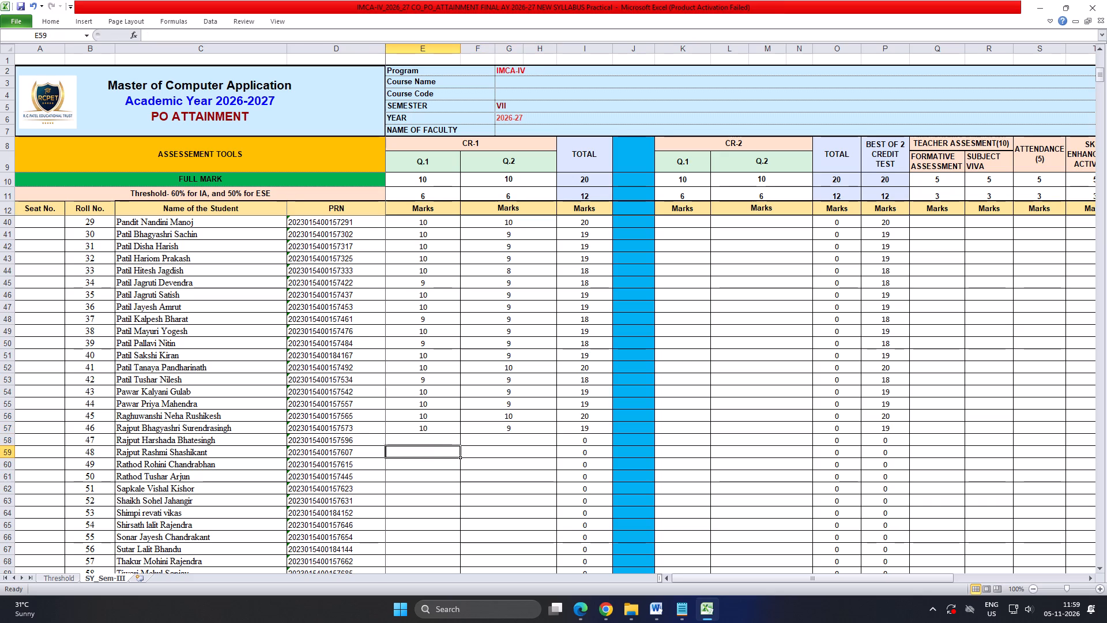
key("Up")
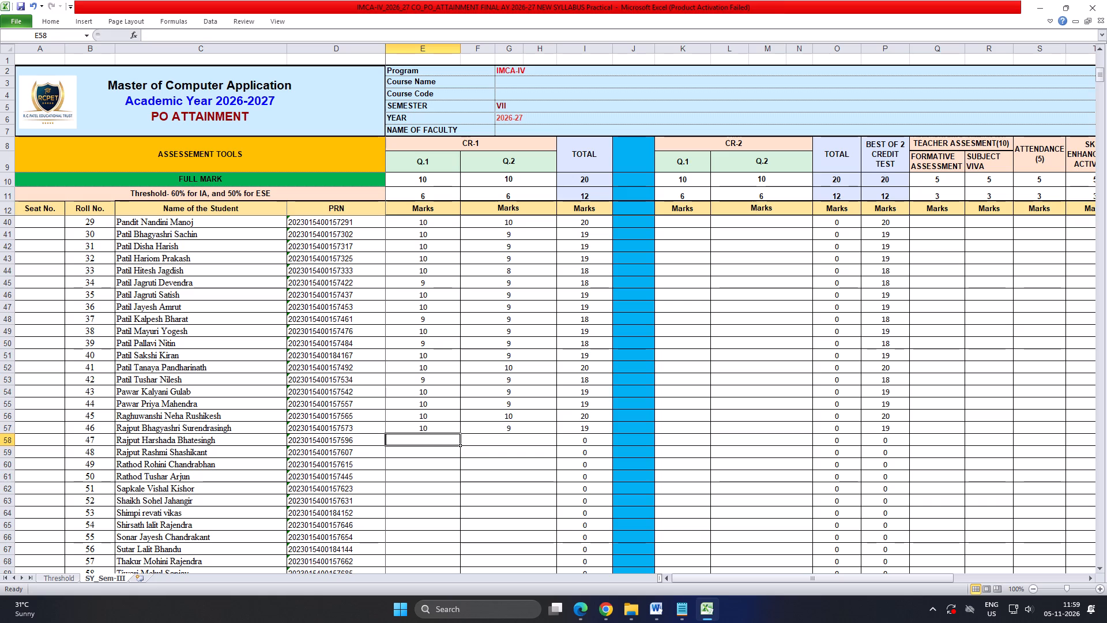
type("10")
key("Right")
key("9")
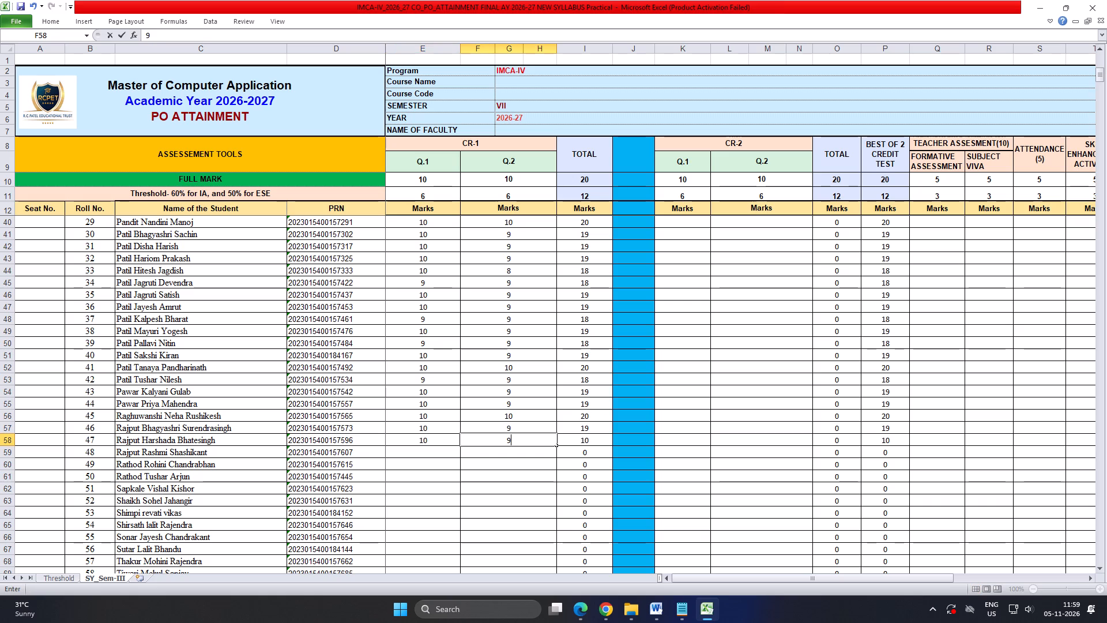
key("Right")
key("Left")
key("Down")
key("Left")
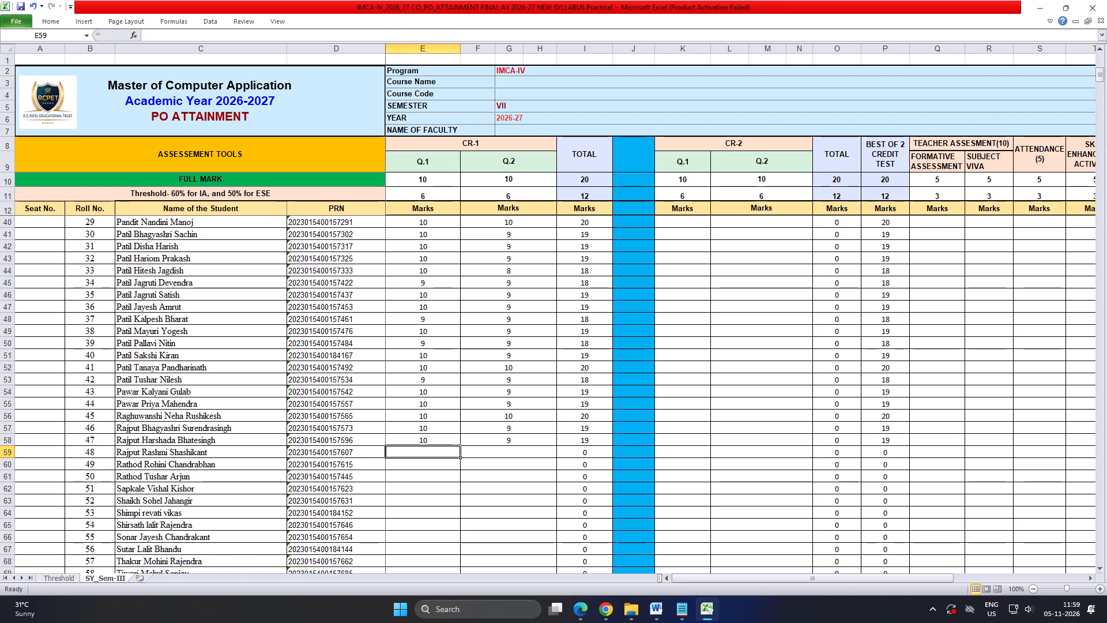
type("10")
key("Right")
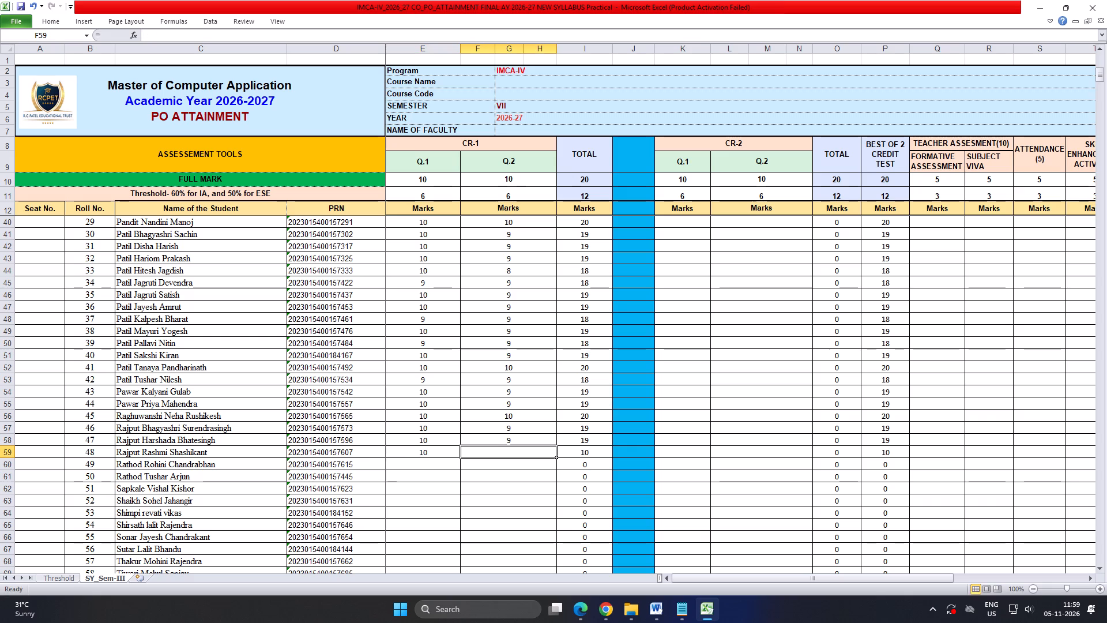
key("9")
key("Down")
key("Left")
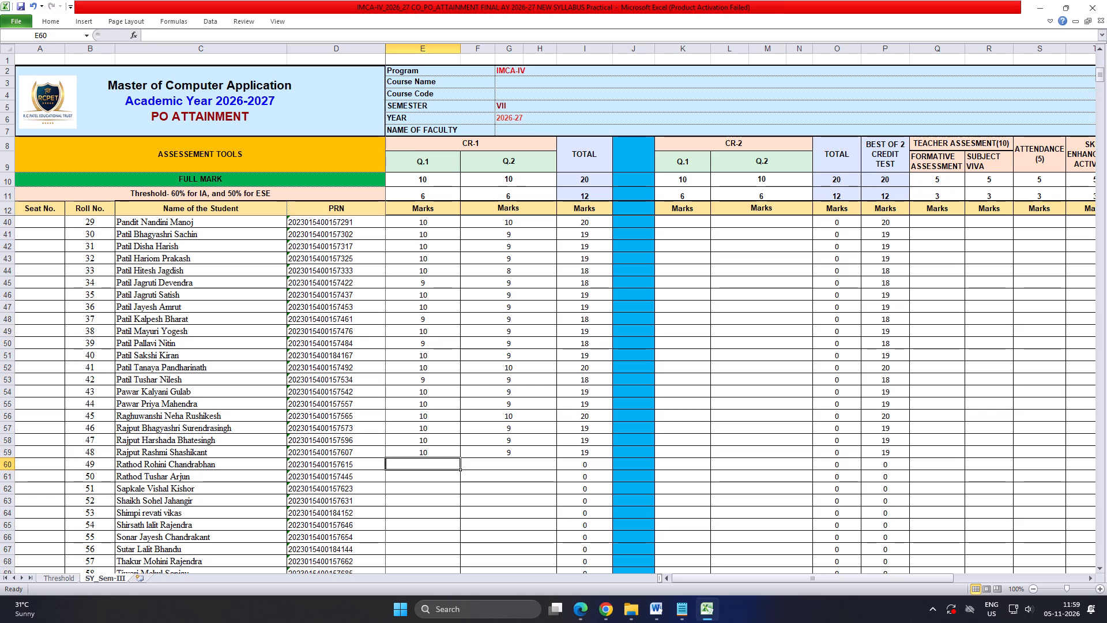
type("10")
key("Right")
key("9")
key("Down")
key("Left")
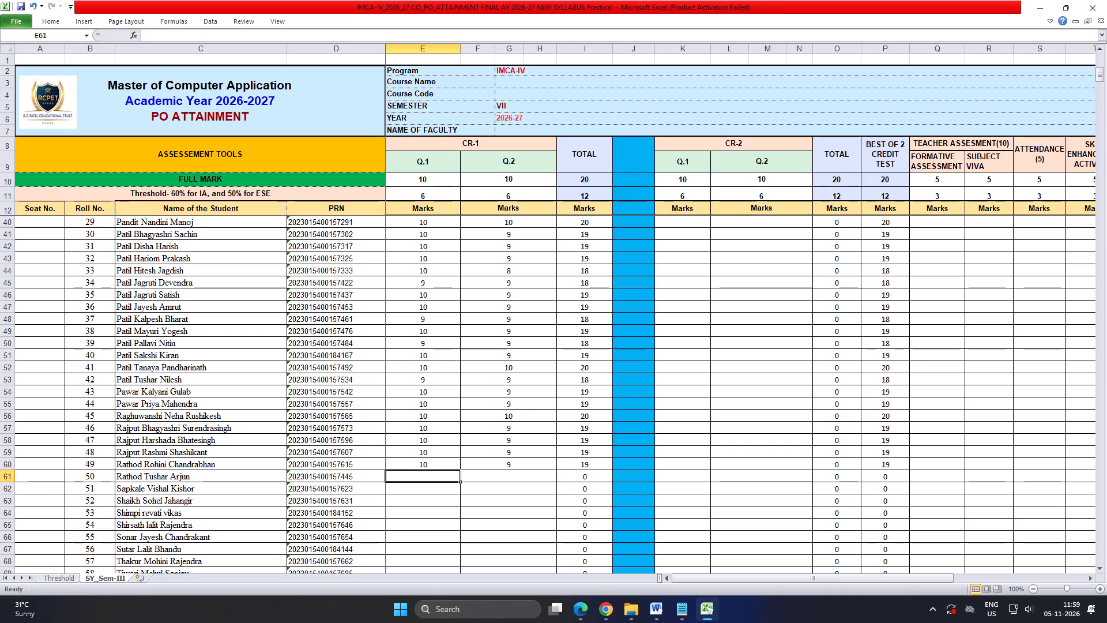
Enter the CR-1 Q.1 and Q.2 marks: 9 and 9 for roll no. 50, 10 and 8 for roll no. 51.
key("9")
key("Right")
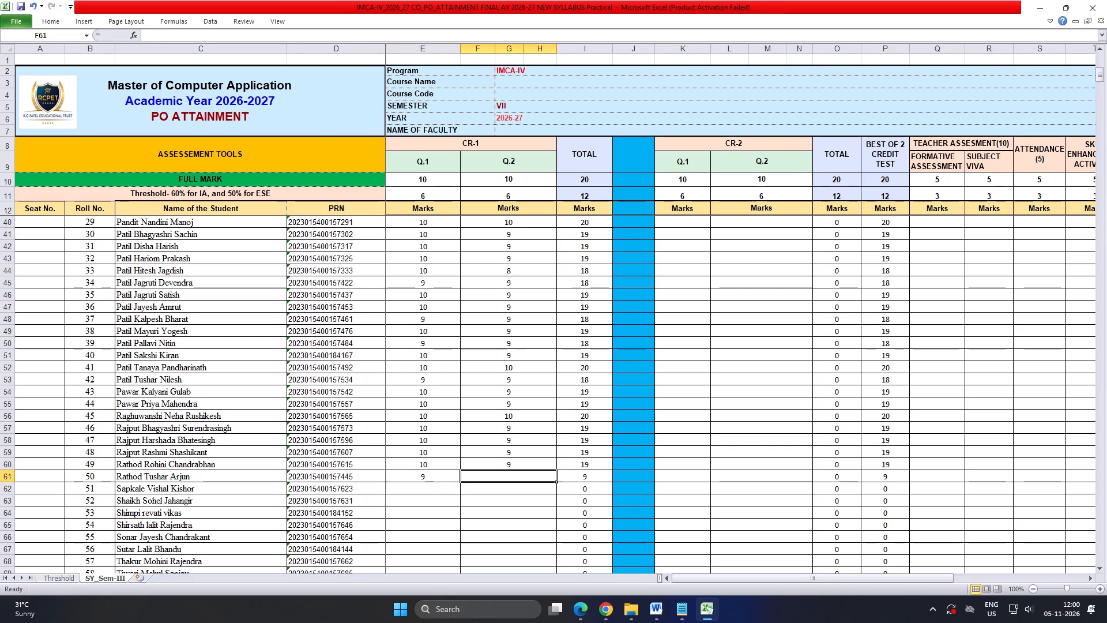
key("9")
key("Down")
key("Left")
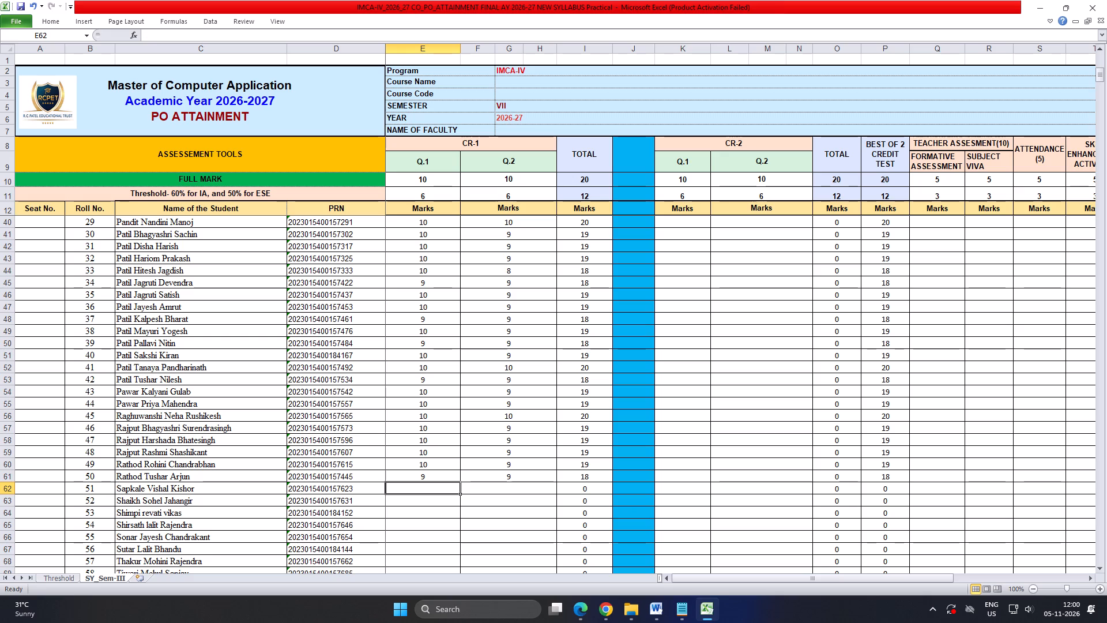
type("10")
key("Right")
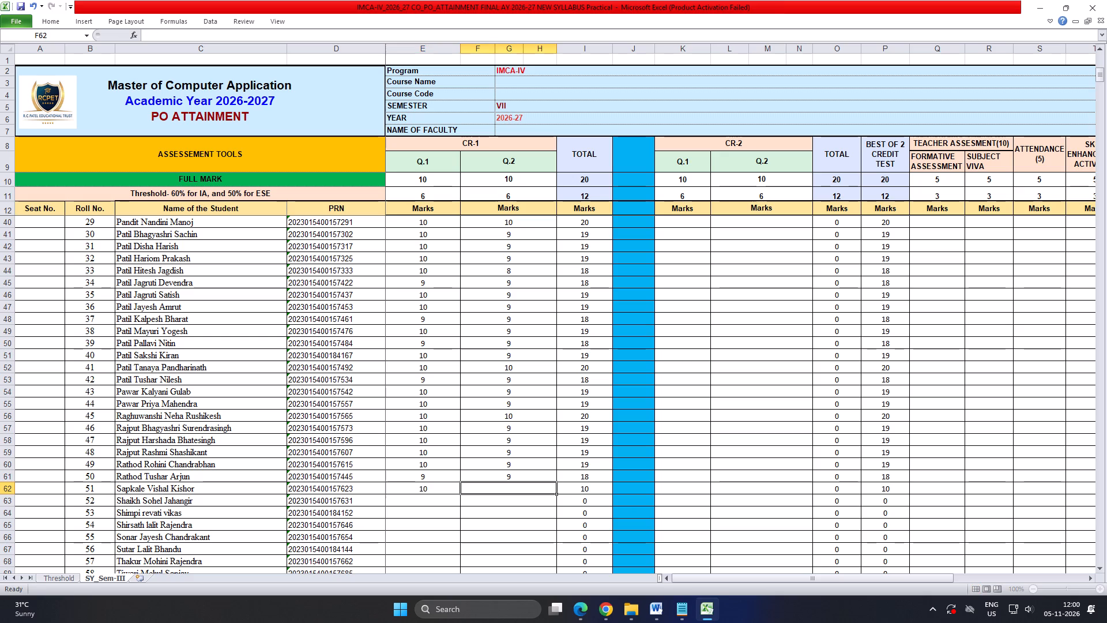
key("8")
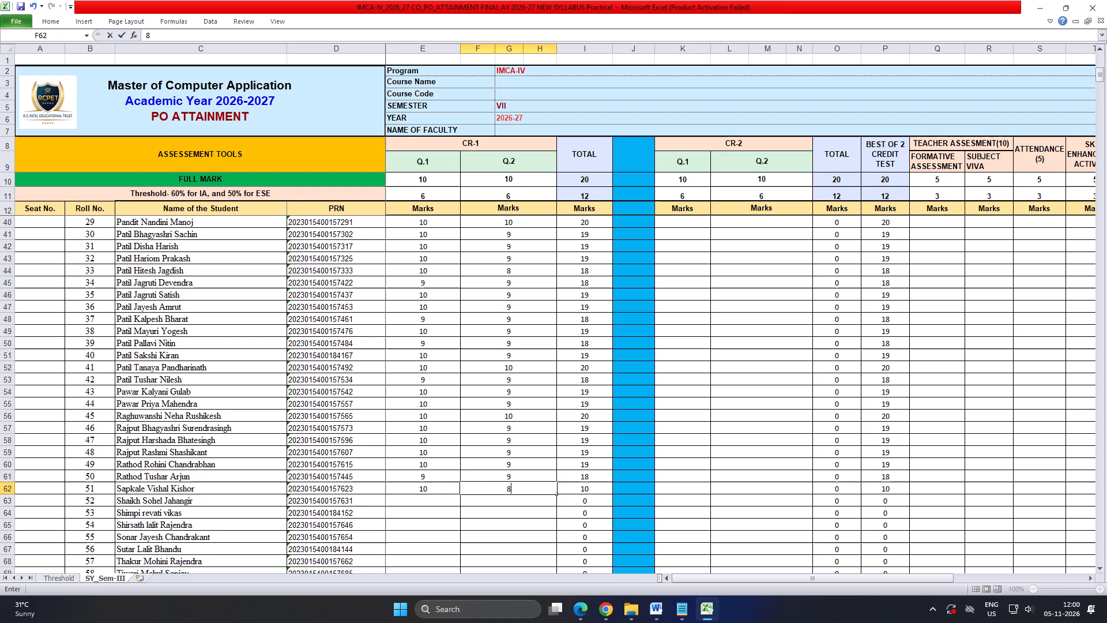
key("Down")
key("Left")
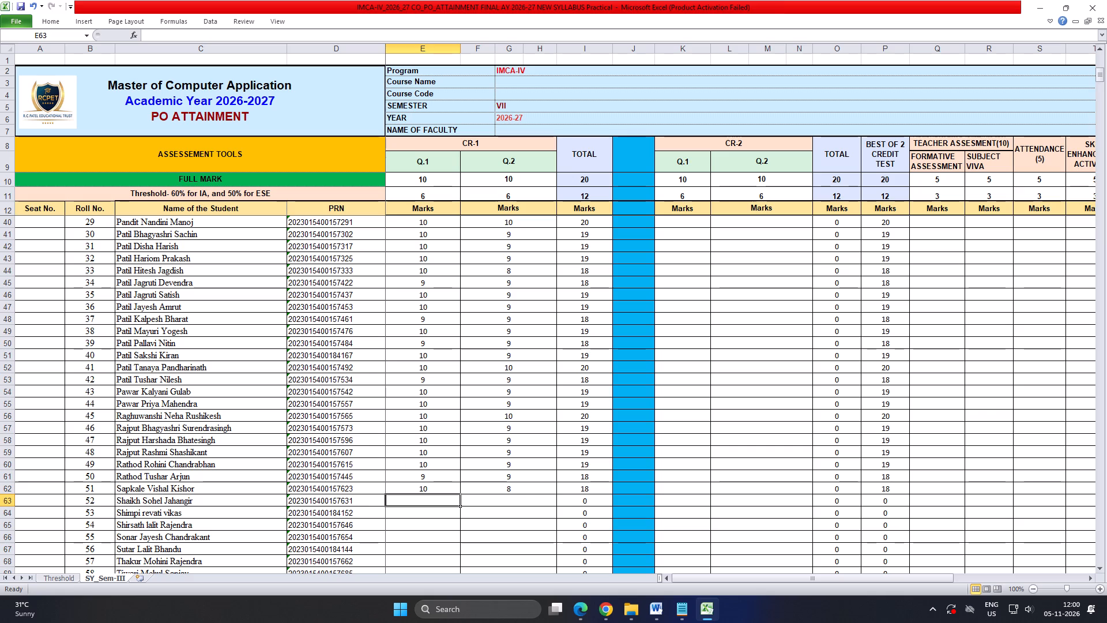
Skip roll no. 52 and enter the CR-1 marks for roll no. 53: 10 for Q.1 and 9 for Q.2.
key("Down")
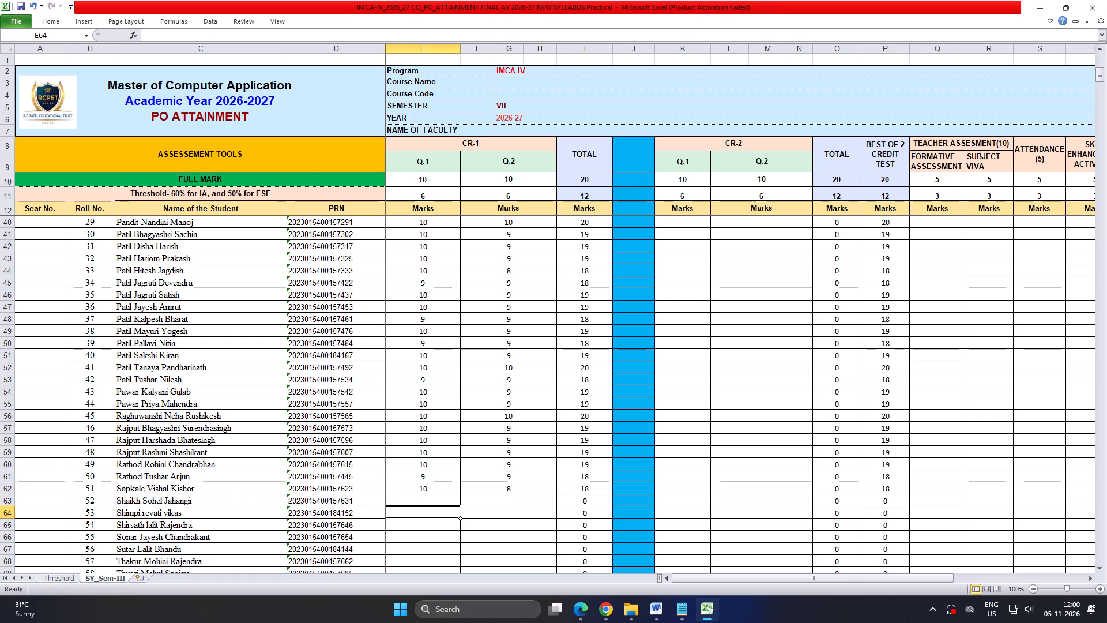
type("10")
key("Right")
key("9")
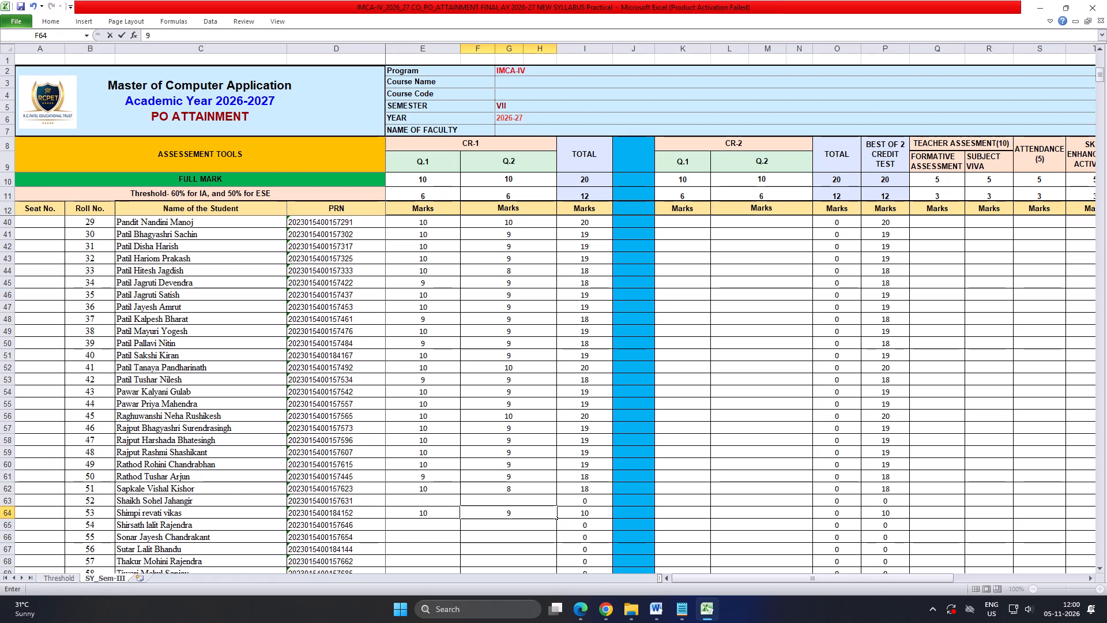
key("Right")
key("Down")
key("Left")
key("Left")
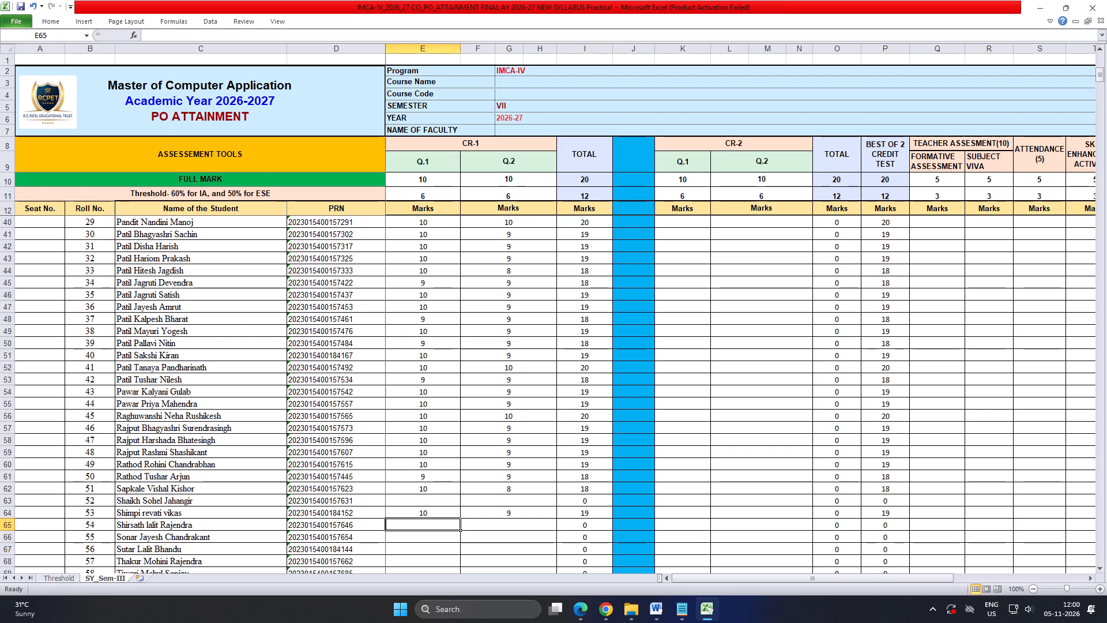
type("10")
key("Right")
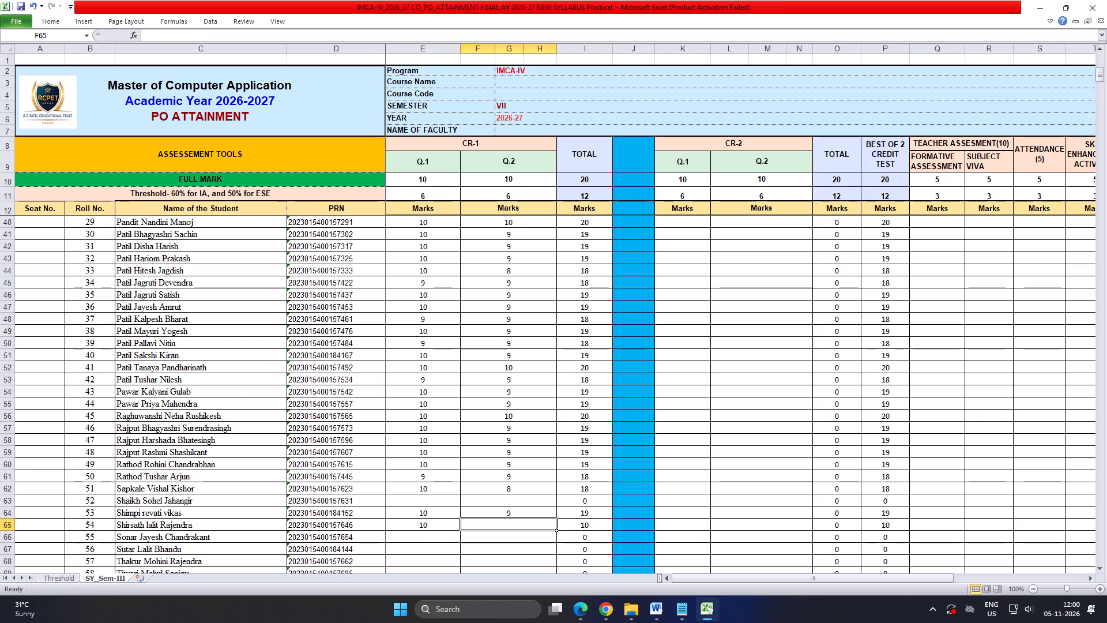
key("8")
key("Right")
key("Left")
key("Down")
key("Left")
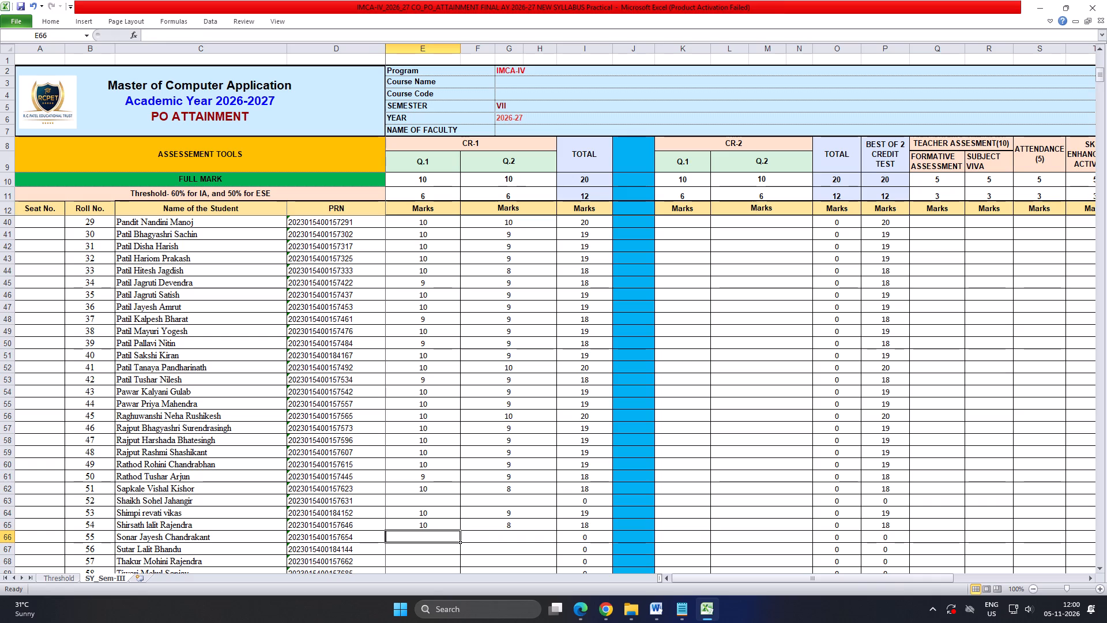
type("10")
key("Right")
key("9")
key("Right")
key("Down")
key("Left")
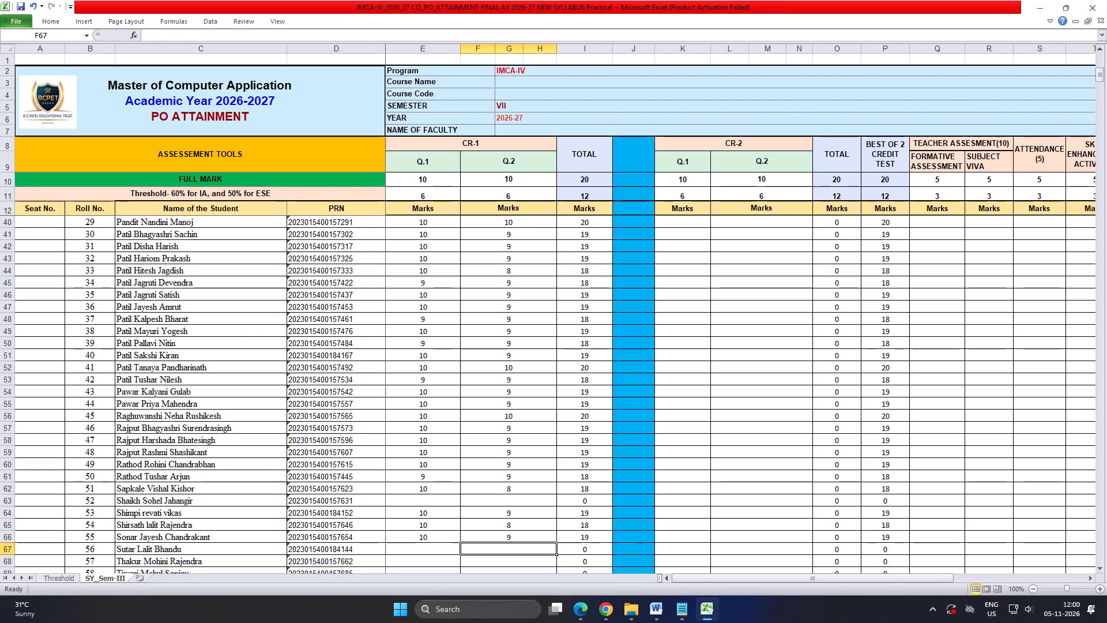
key("Left")
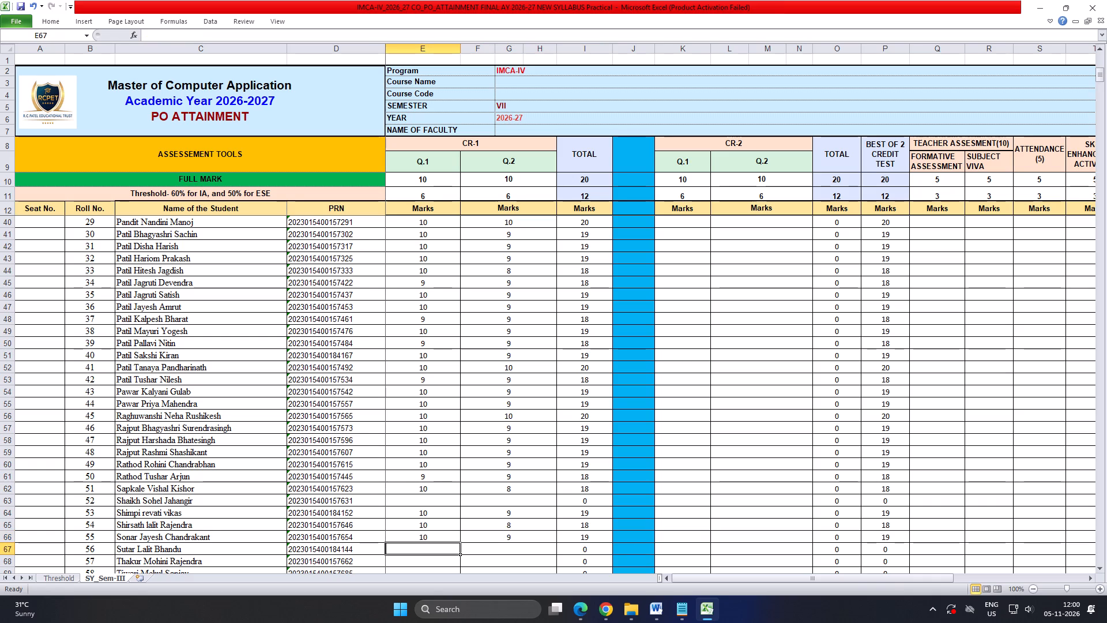
Enter the CR-1 Q.1 and Q.2 marks: 10 and 9 for roll no. 56, 10 and 9 for roll no. 57.
type("10")
key("Right")
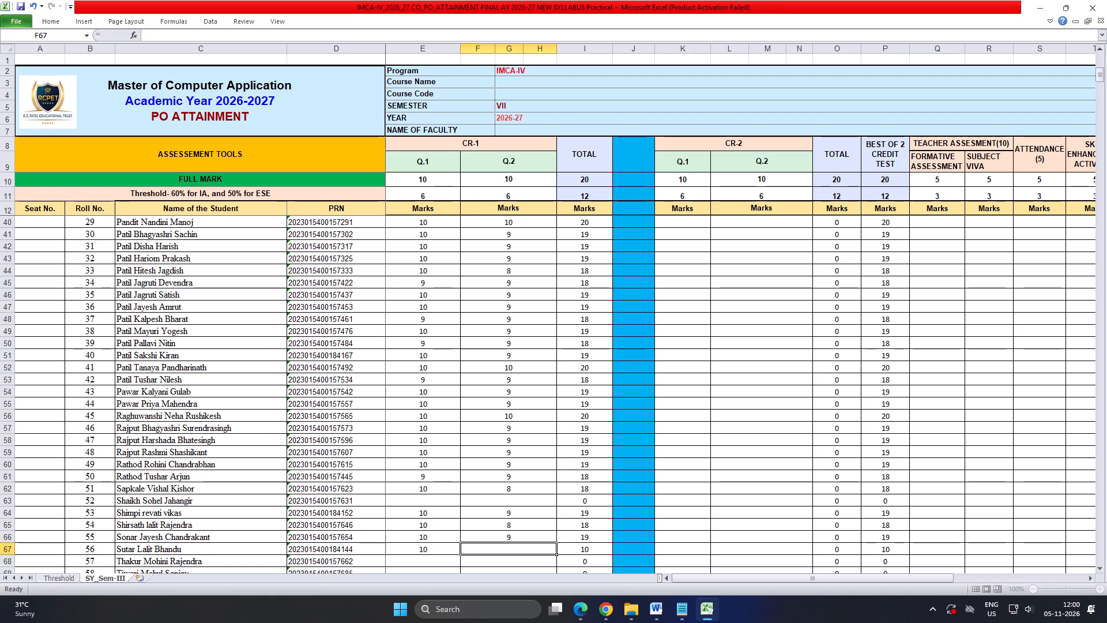
key("9")
key("Down")
key("Left")
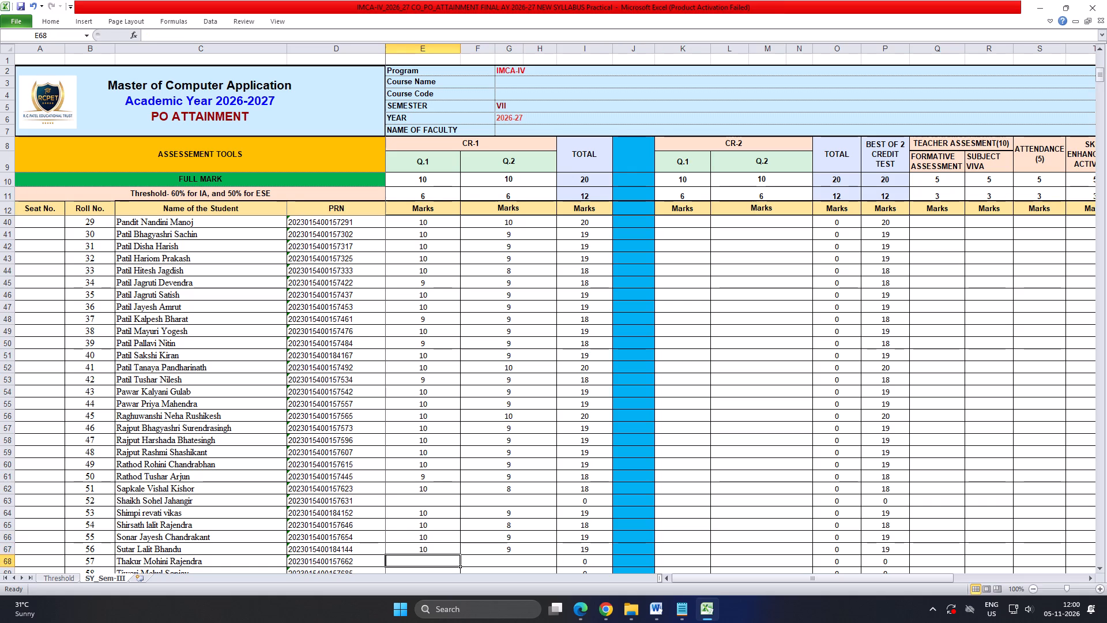
type("10")
key("Right")
key("9")
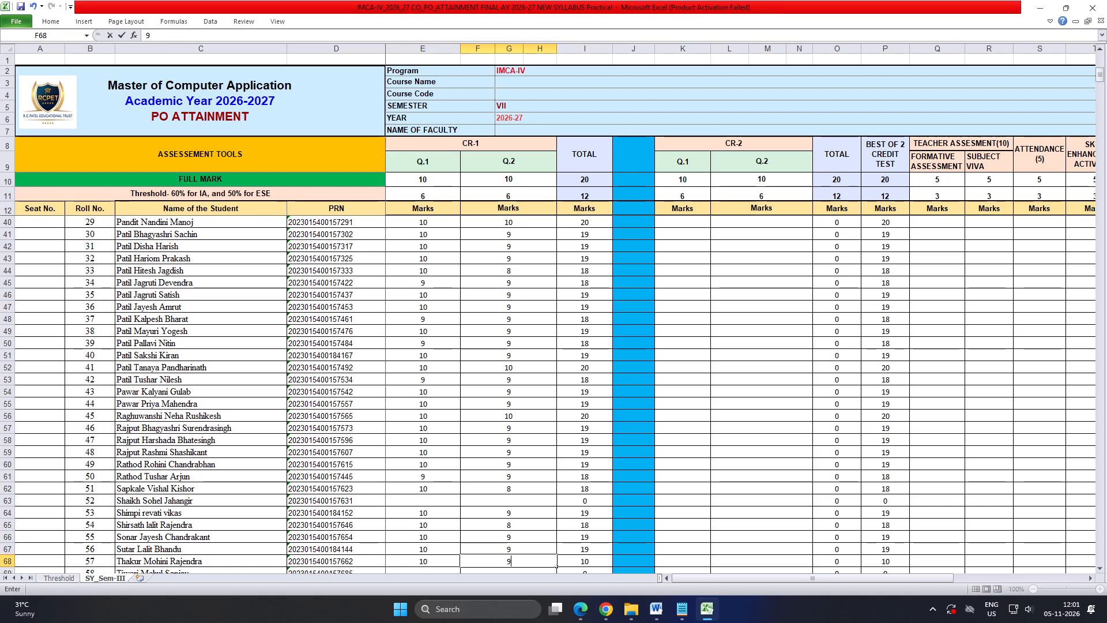
key("Down")
key("Down")
key("Left")
key("Up")
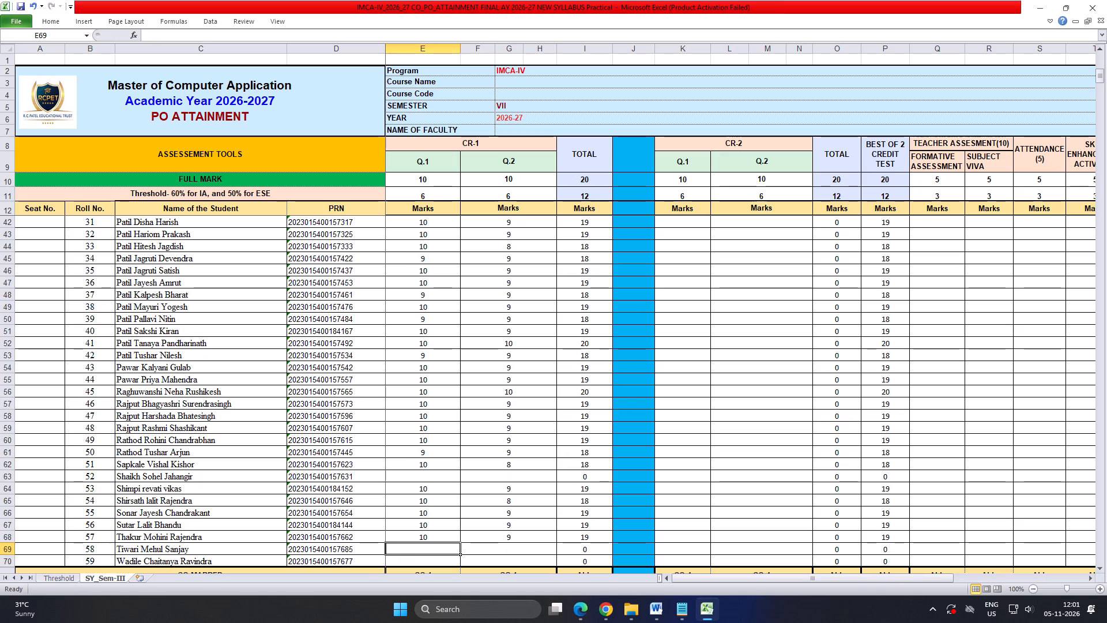
Enter the CR-1 Q.1 and Q.2 marks: 10 and 8 for roll no. 58, 10 and 8 for roll no. 59.
type("10")
key("Right")
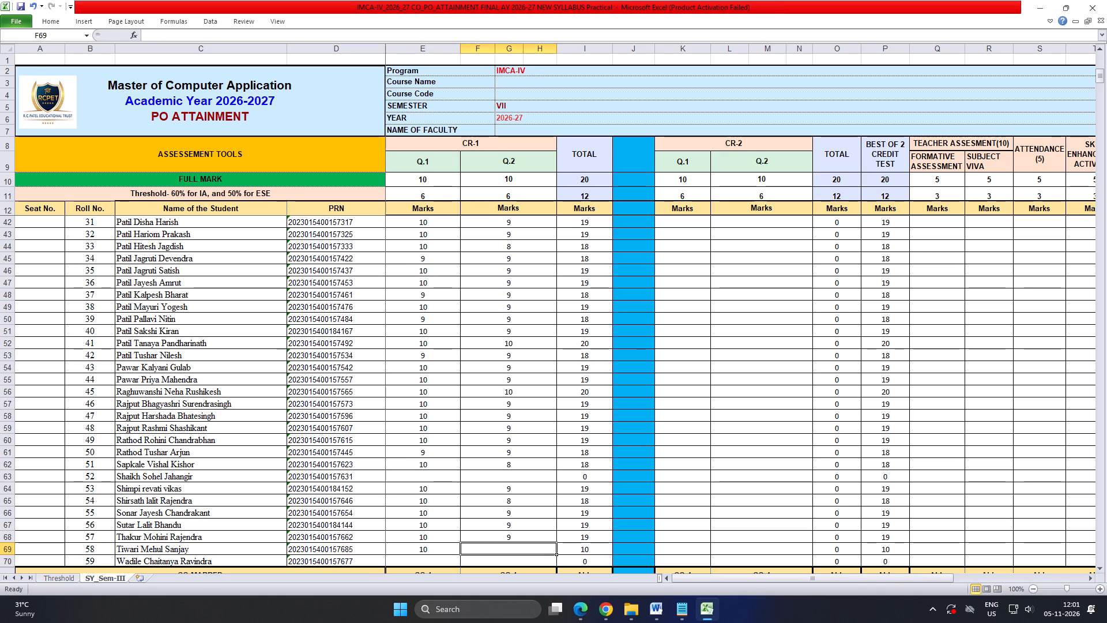
key("8")
key("Down")
key("Left")
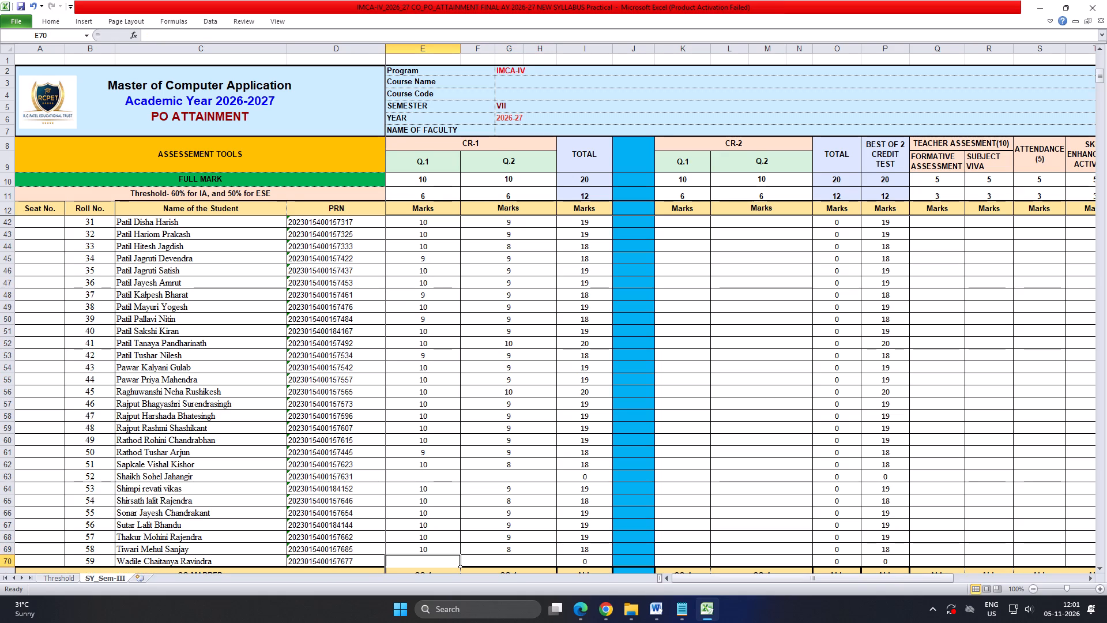
type("10")
key("Right")
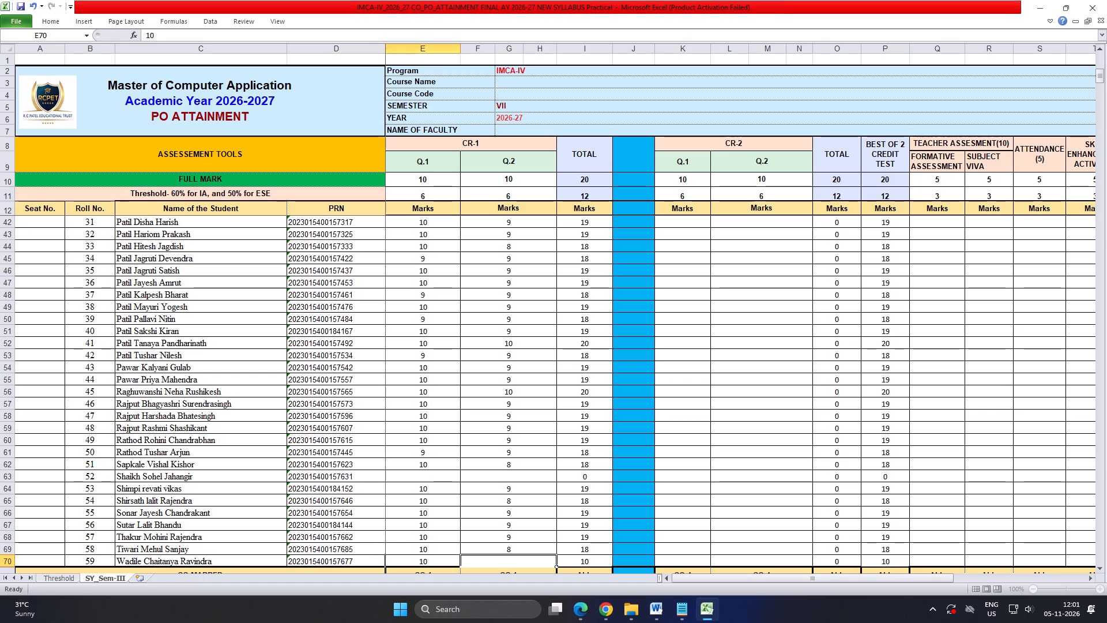
key("8")
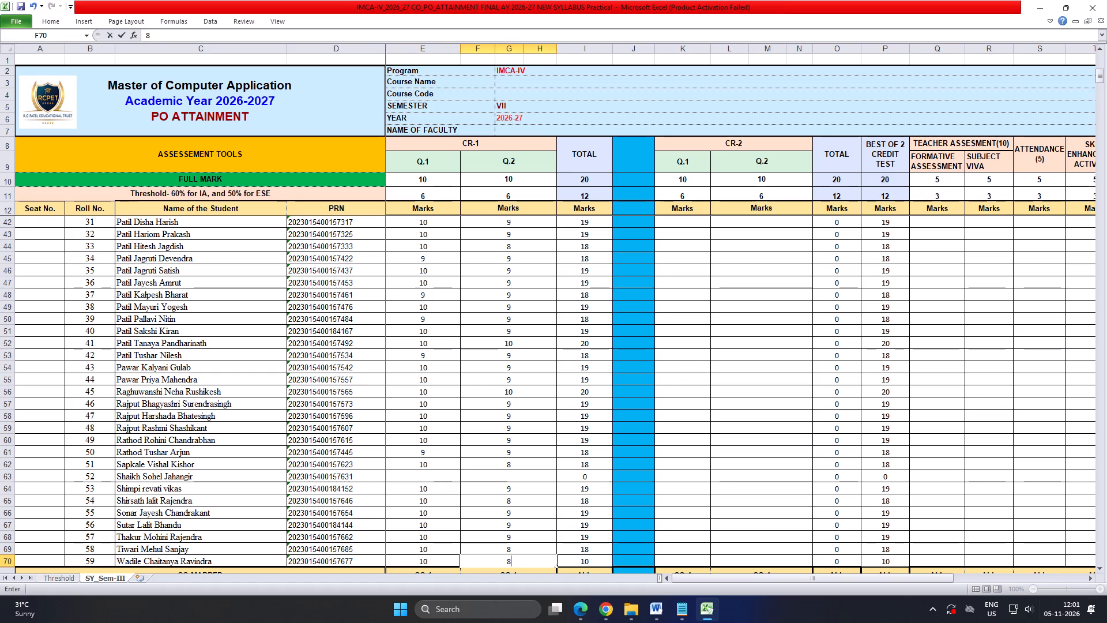
left_click(498, 452)
scroll(496, 448, "down", 4)
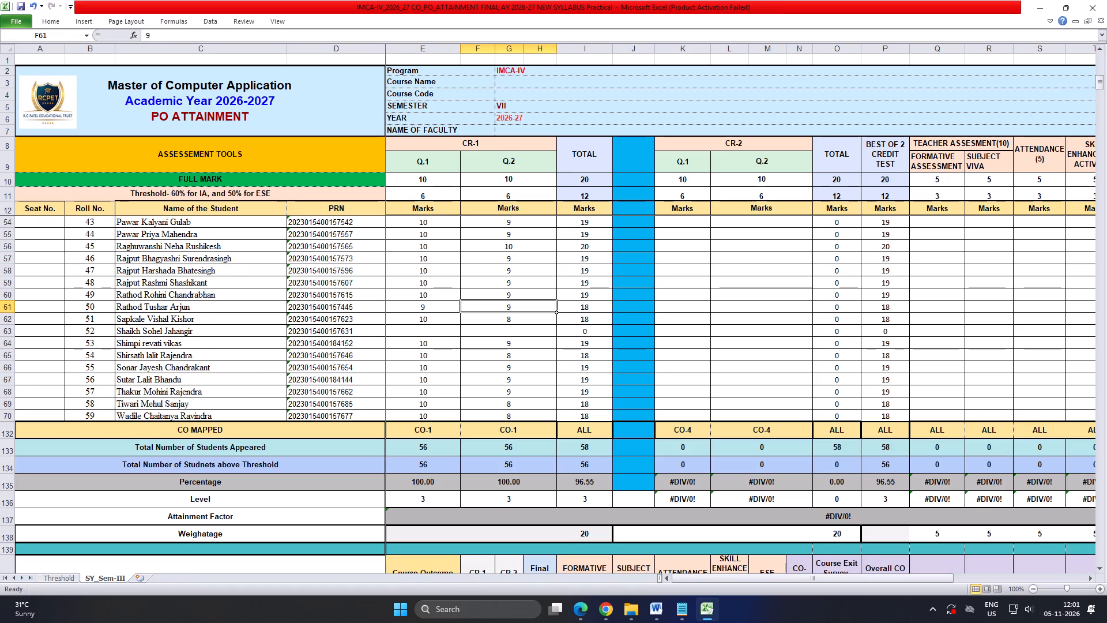
Review the CO attainment summary below the student marks and save the workbook.
scroll(514, 485, "down", 3)
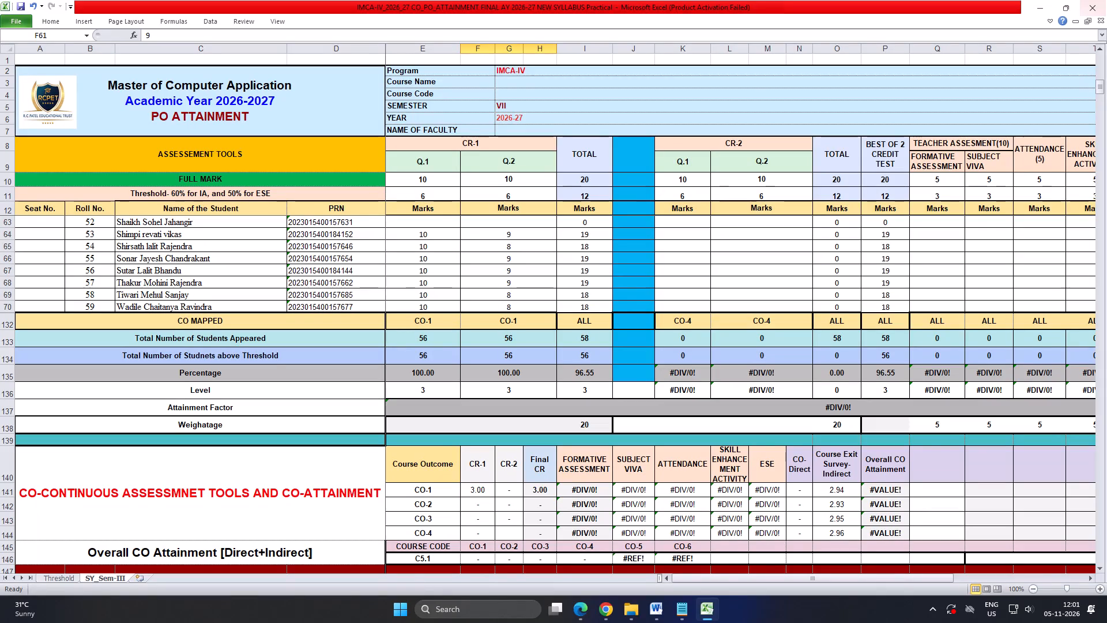
key("ctrl+s")
key("ctrl+s")
key("ctrl+s")
key("ctrl+s")
key("ctrl+s")
key("ctrl+s")
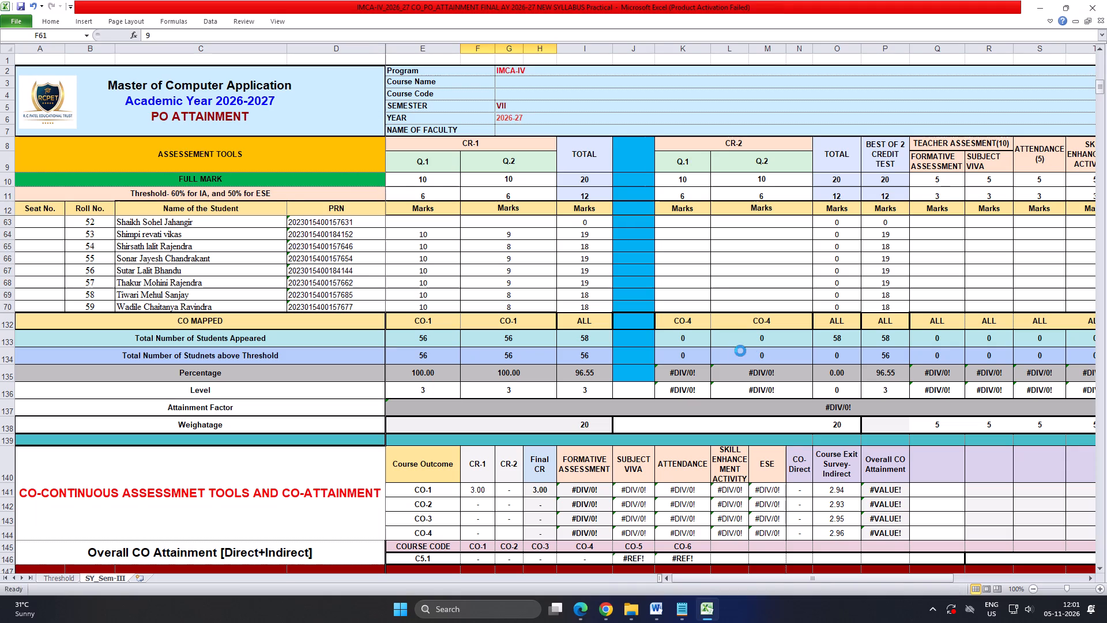
key("ctrl+s")
key("ctrl+s")
key("ctrl+s")
key("ctrl+s")
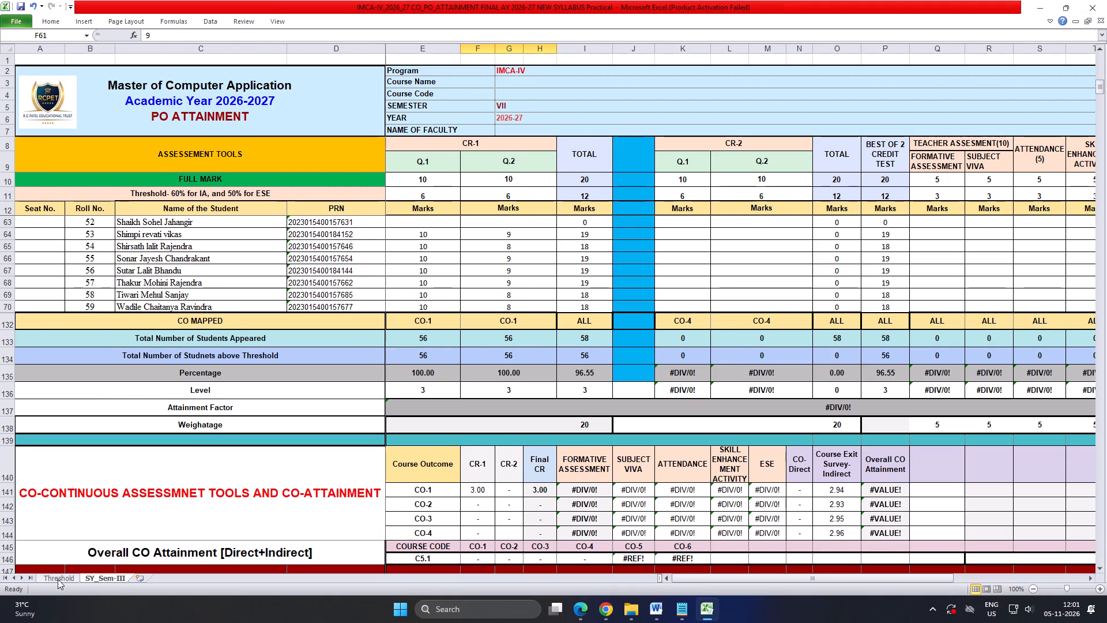
Switch to the Threshold sheet and close the attainment workbook.
left_click(58, 579)
left_click(1106, 0)
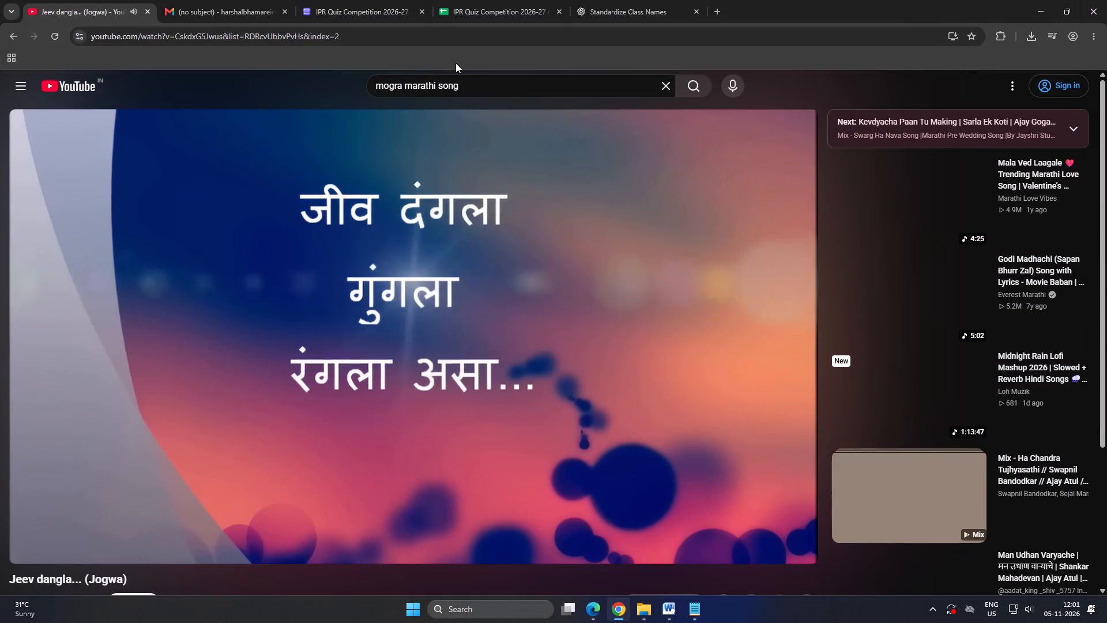